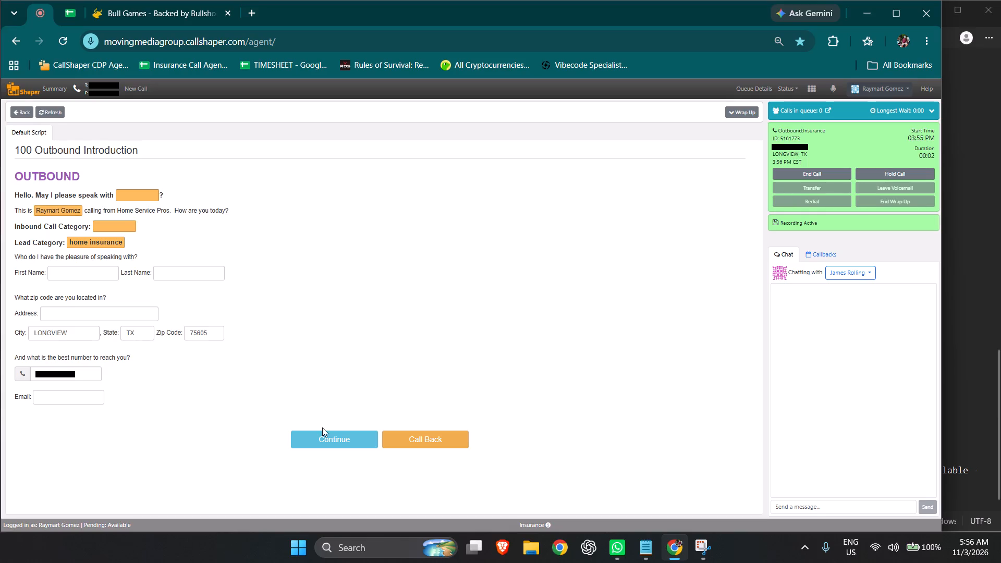
Enter "n/a" as the caller's first name and continue the outbound script to the Confirm Info page.
click(111, 271)
text(n/a)
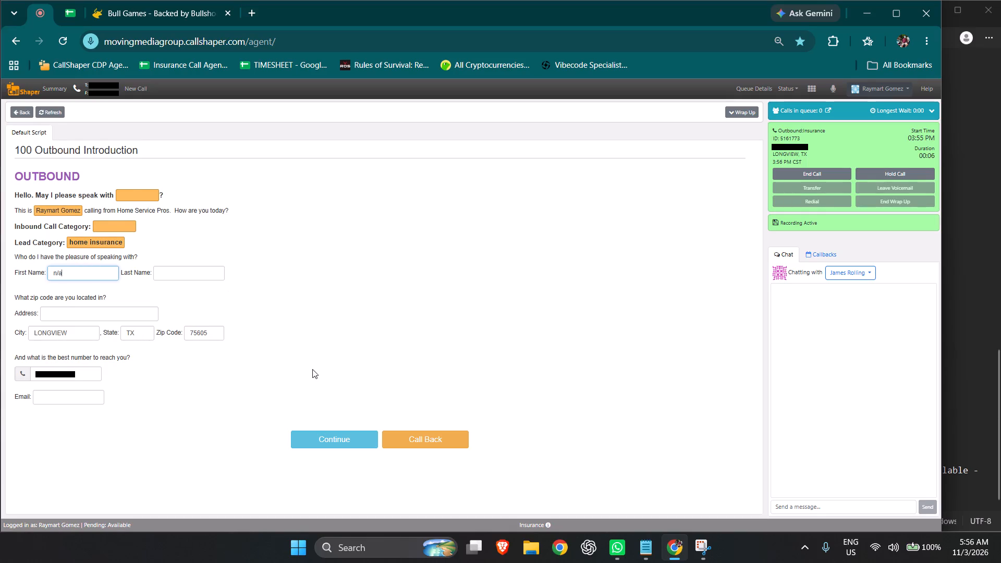
click(335, 434)
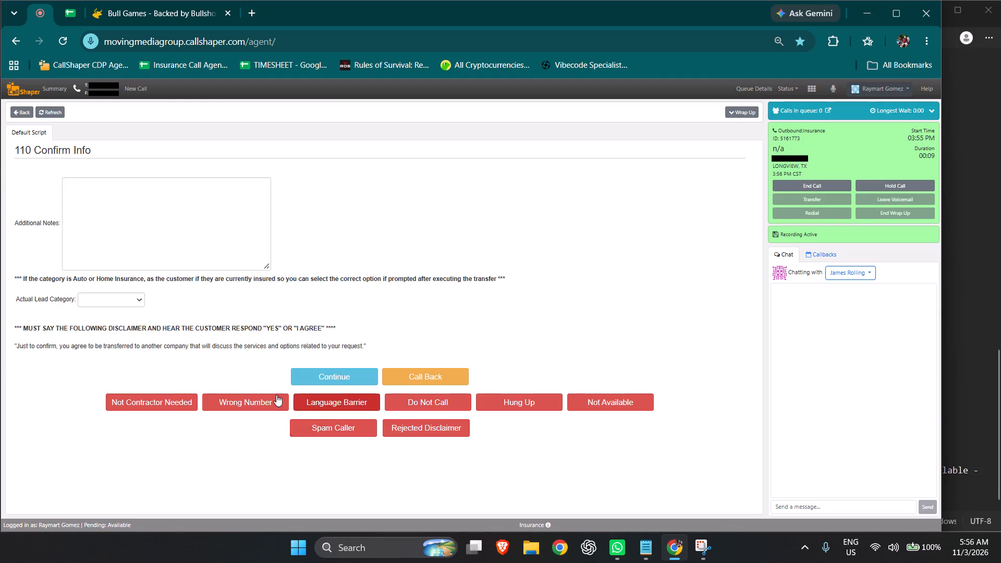
Write "no response" in the additional notes for the call.
click(124, 273)
click(109, 235)
text(no response)
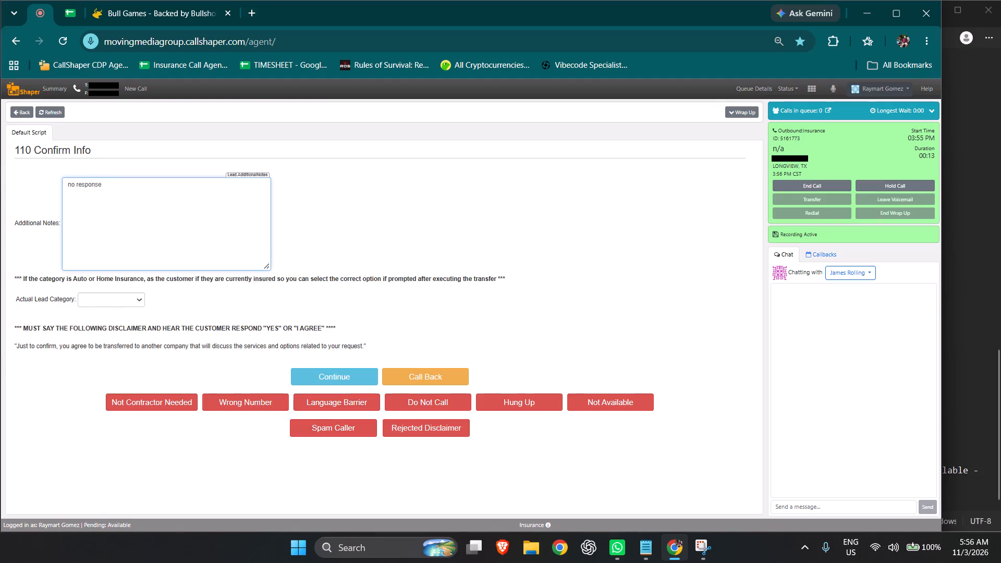
End the call, disposition it as Not Available, and finish the wrap-up.
click(824, 182)
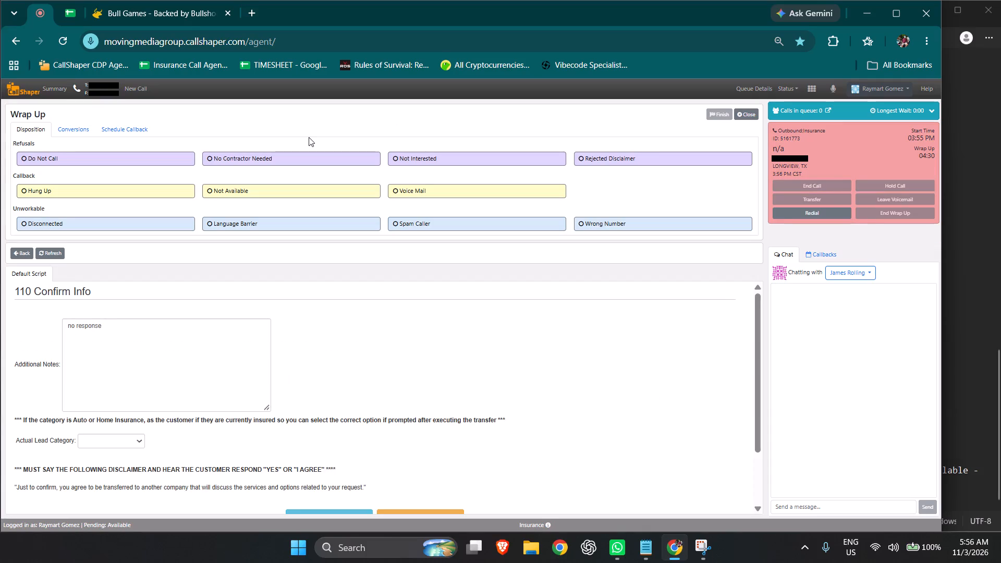
drag(294, 183, 292, 190)
click(292, 190)
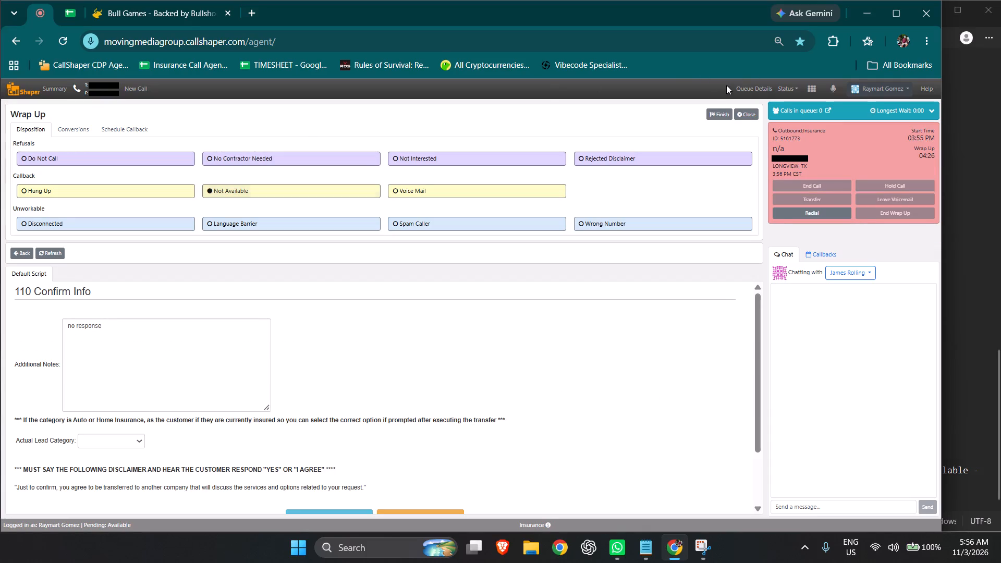
click(715, 116)
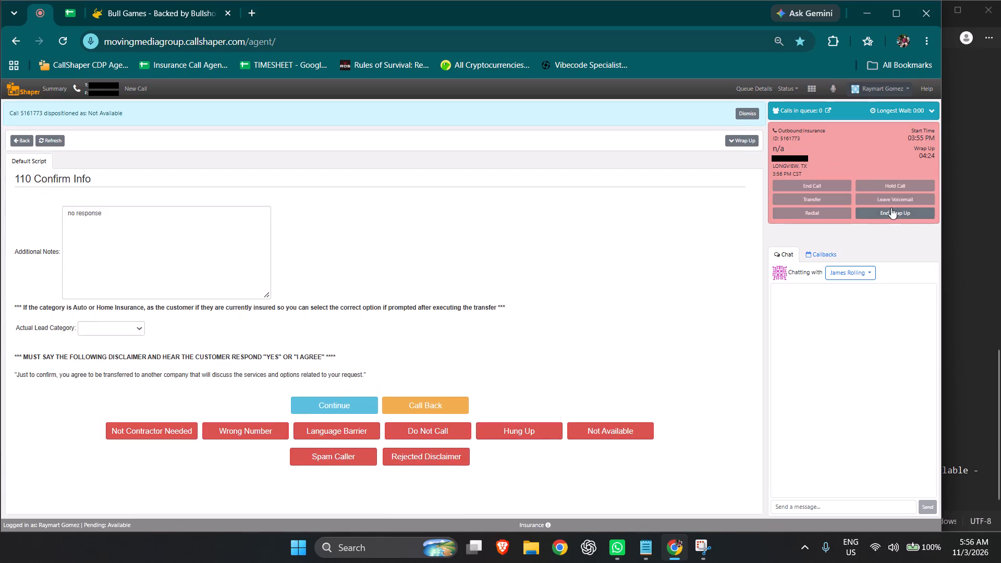
click(892, 211)
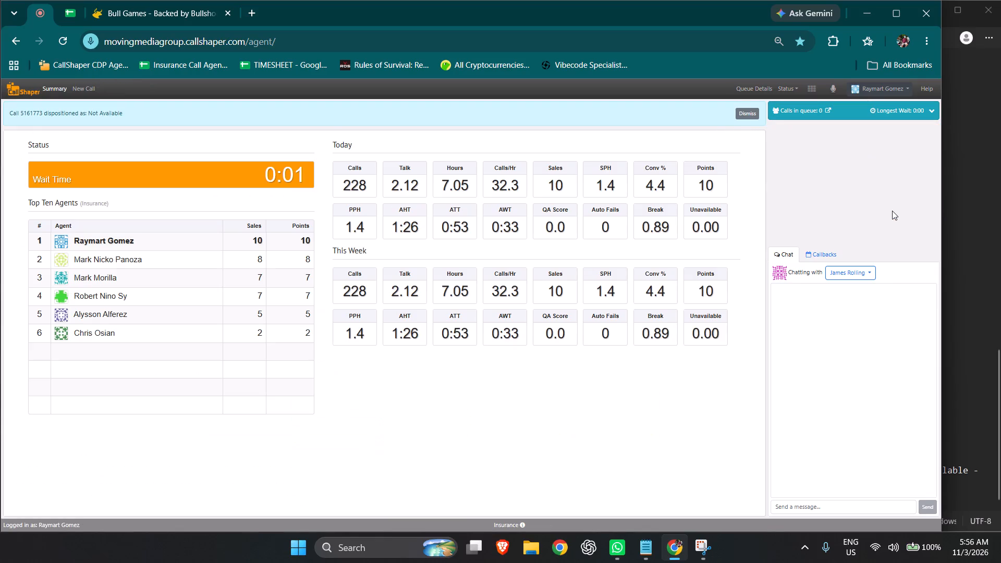
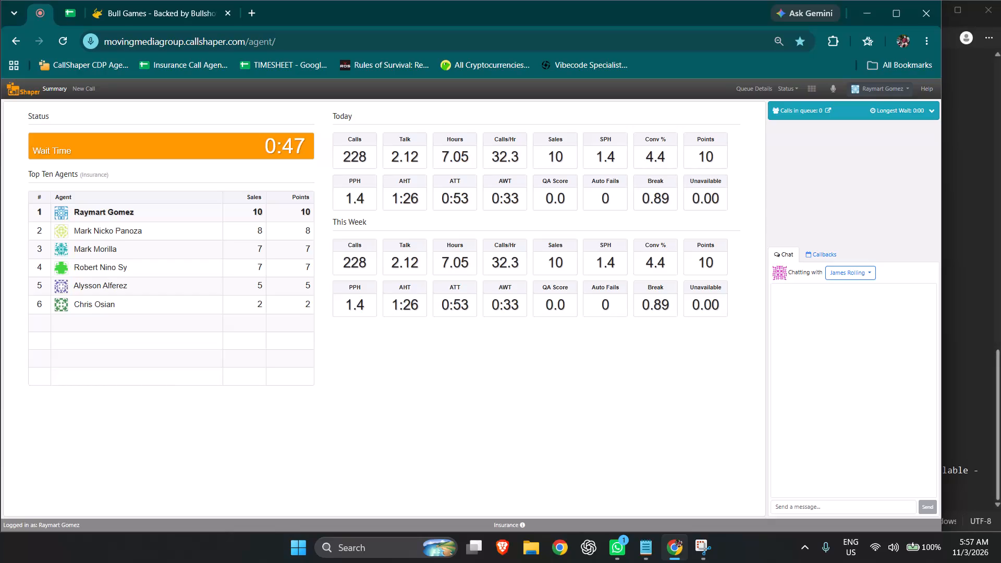
Switch to the Notepad window holding the disposition notes and the trusted insurance partners list.
click(982, 214)
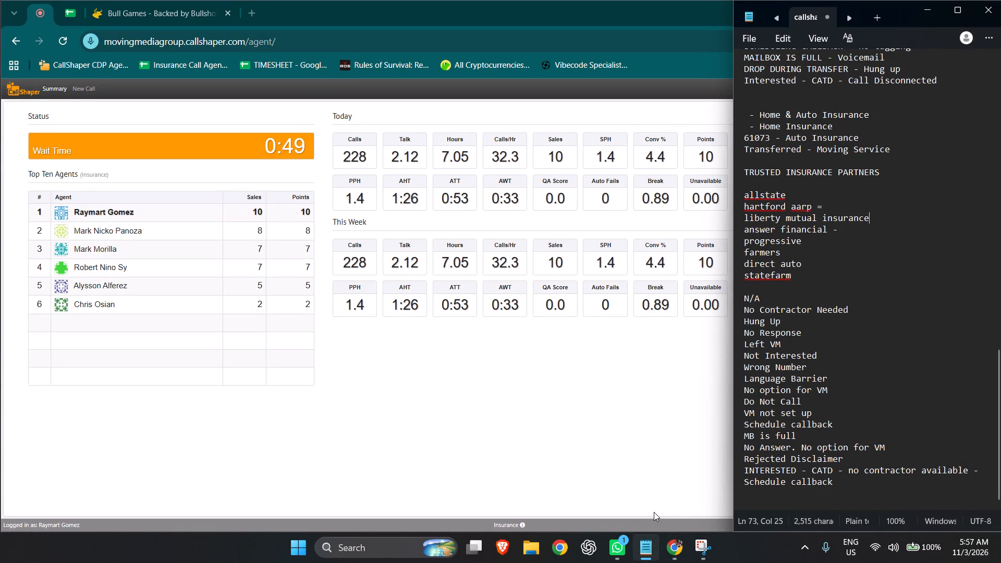
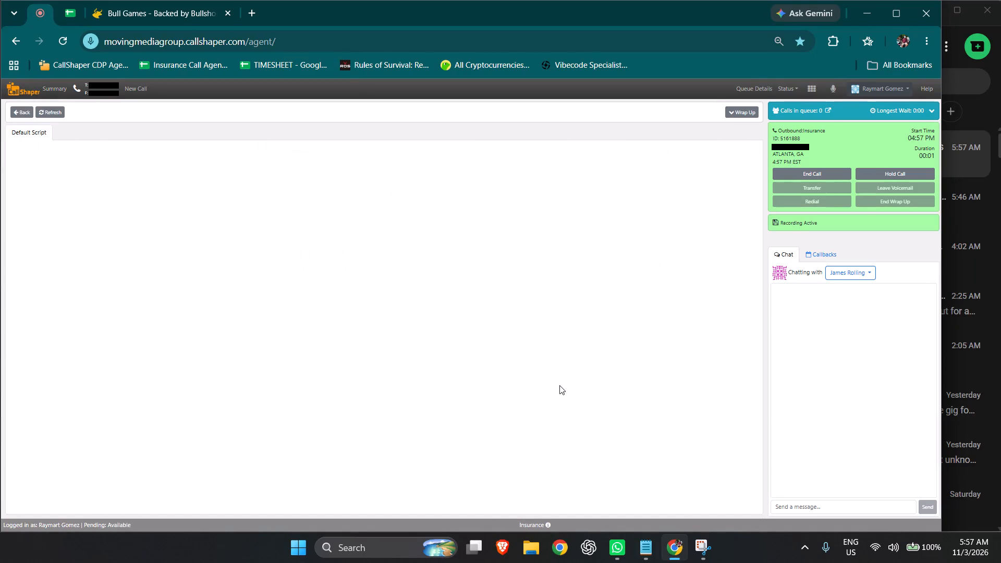
Enter n/a as the lead's first name and continue the script to the Confirm Info page.
click(83, 273)
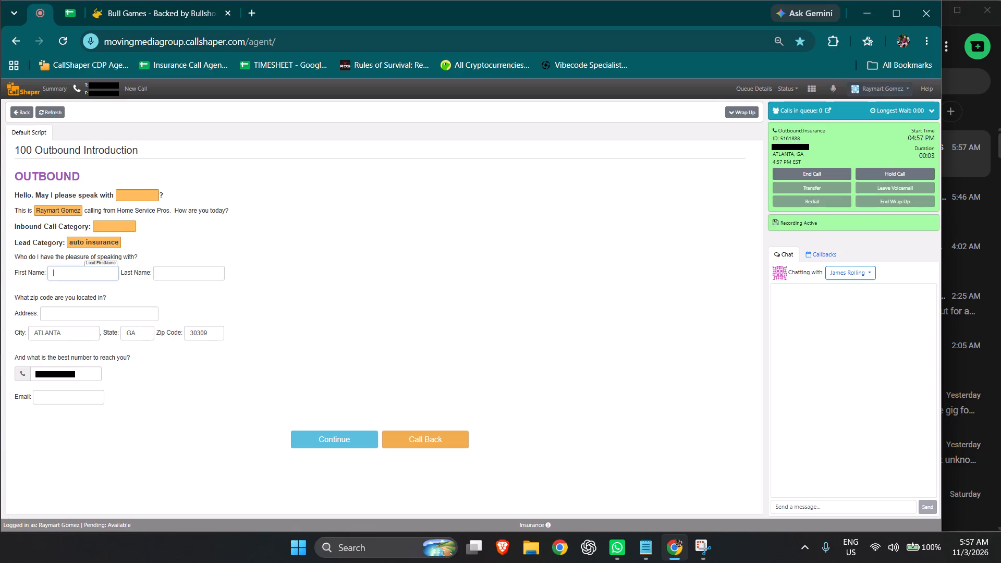
text(n/a)
click(308, 437)
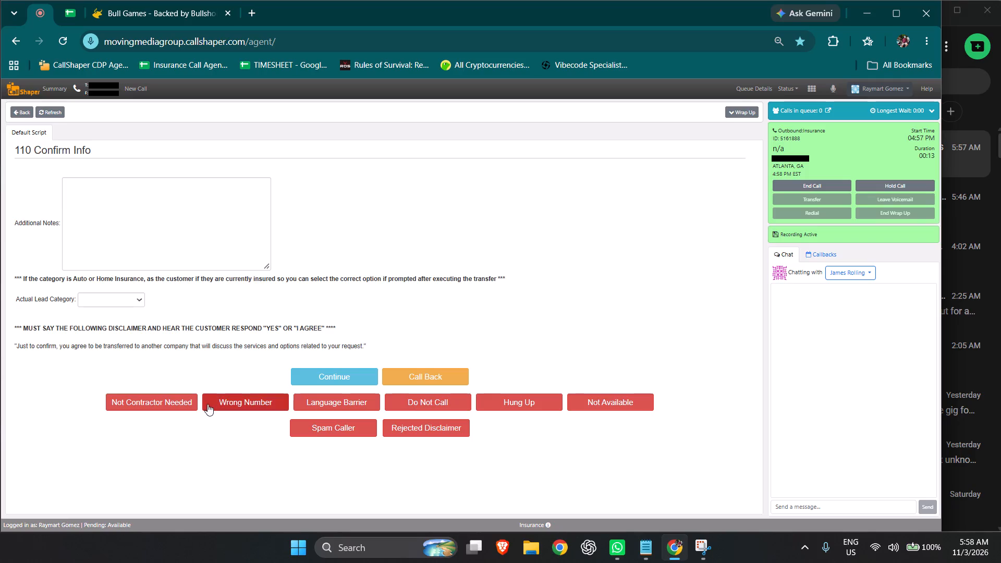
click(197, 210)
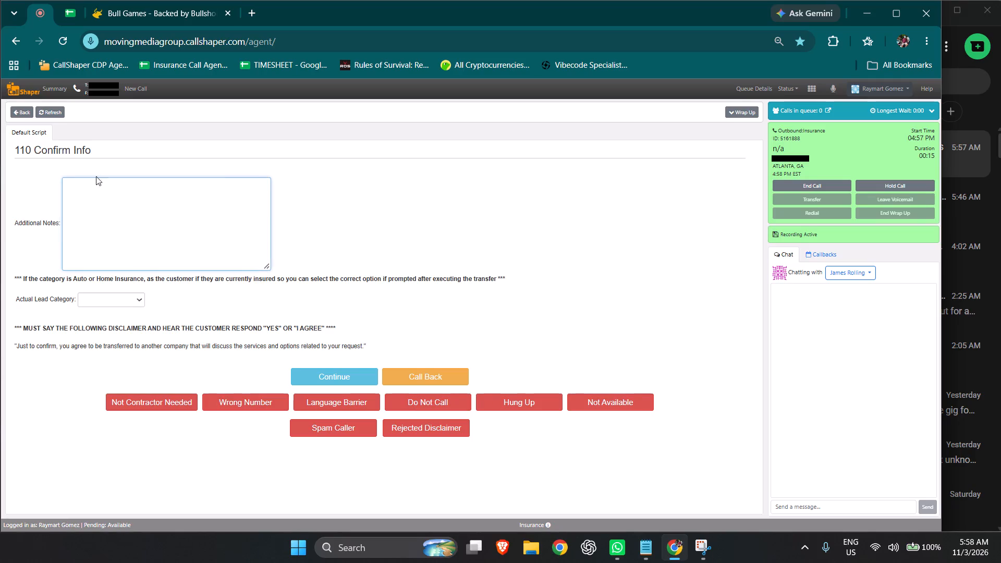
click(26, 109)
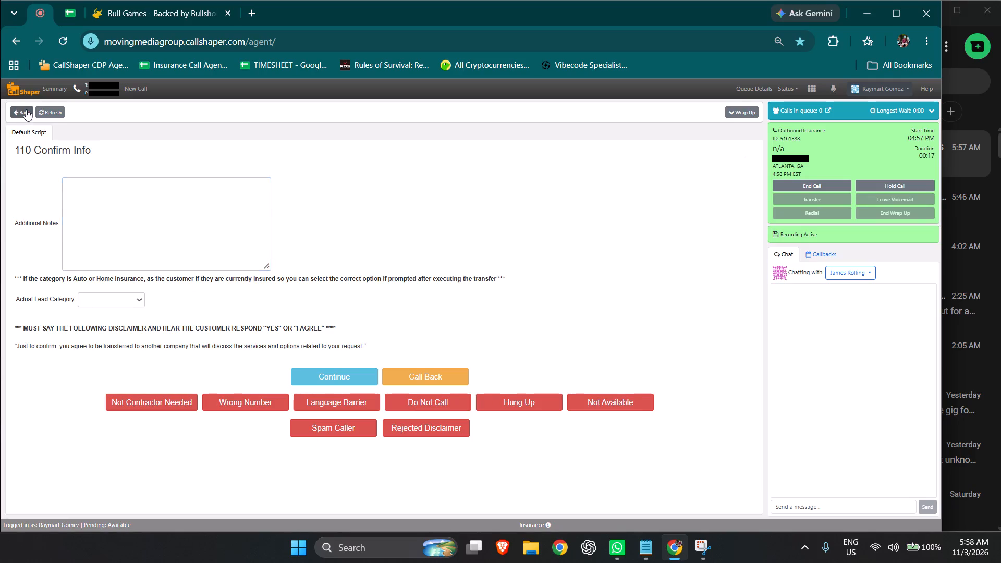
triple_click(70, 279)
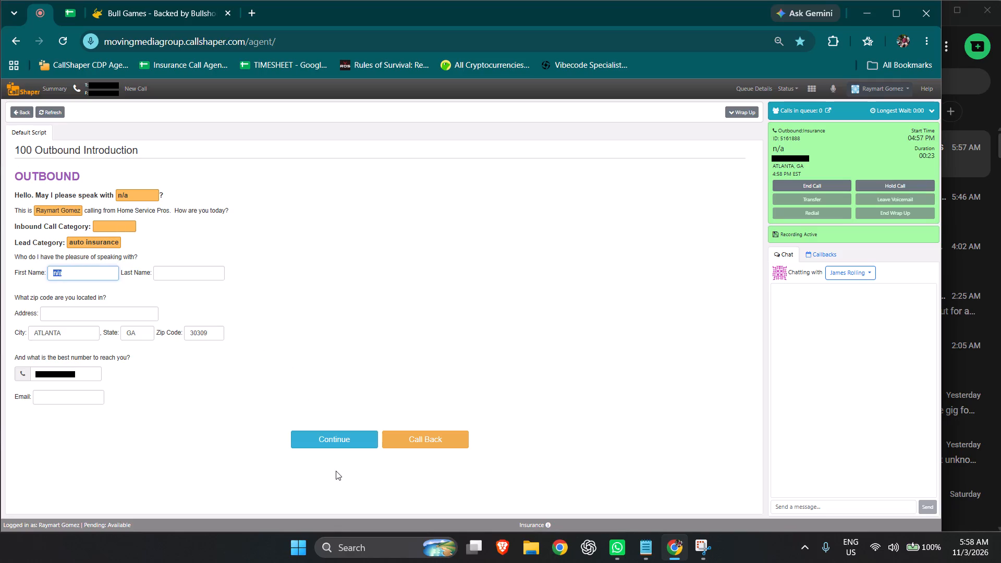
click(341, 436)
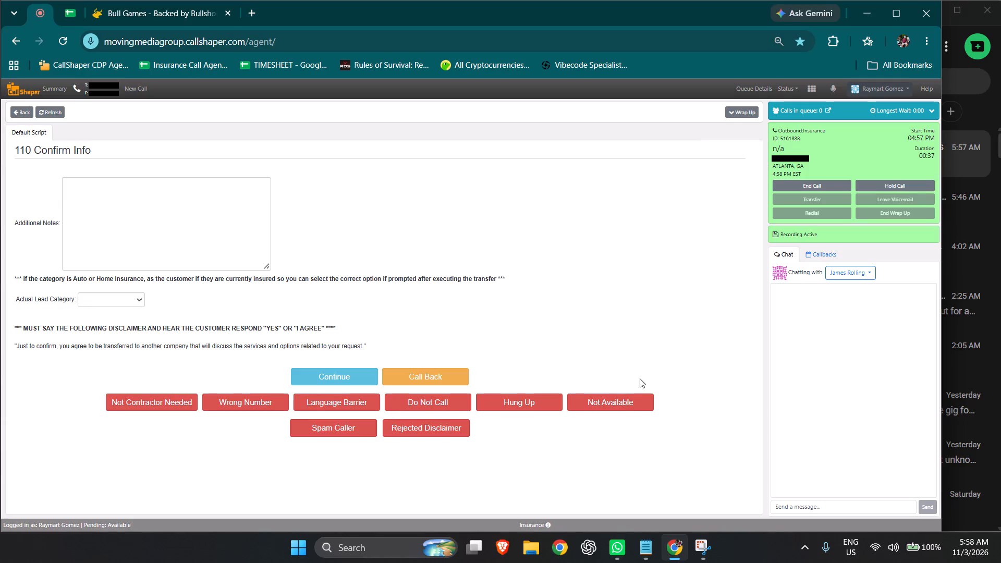
Copy the "Schedule callback" line from the Notepad disposition notes into the call's Additional Notes.
click(651, 548)
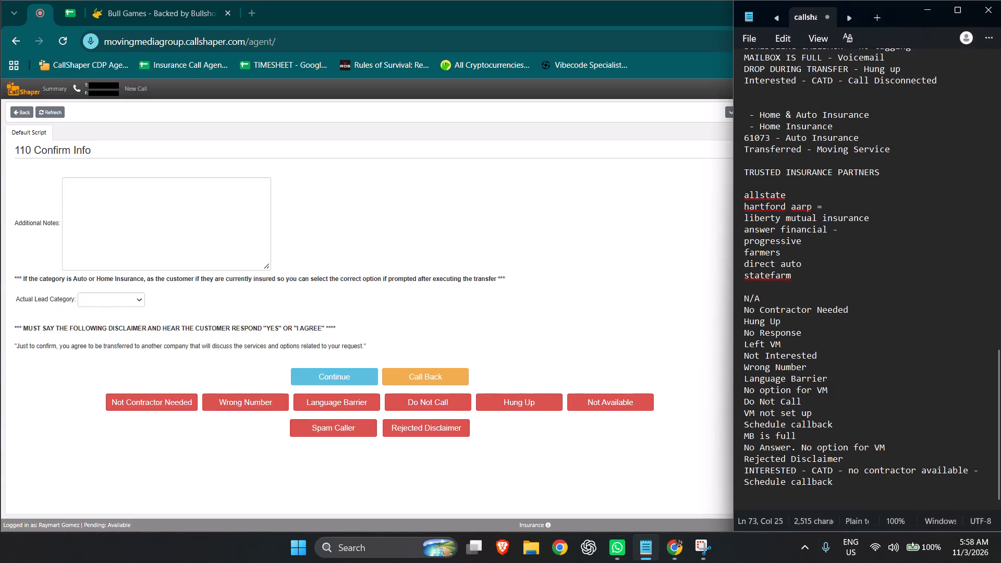
click(736, 427)
key(ctrl+c)
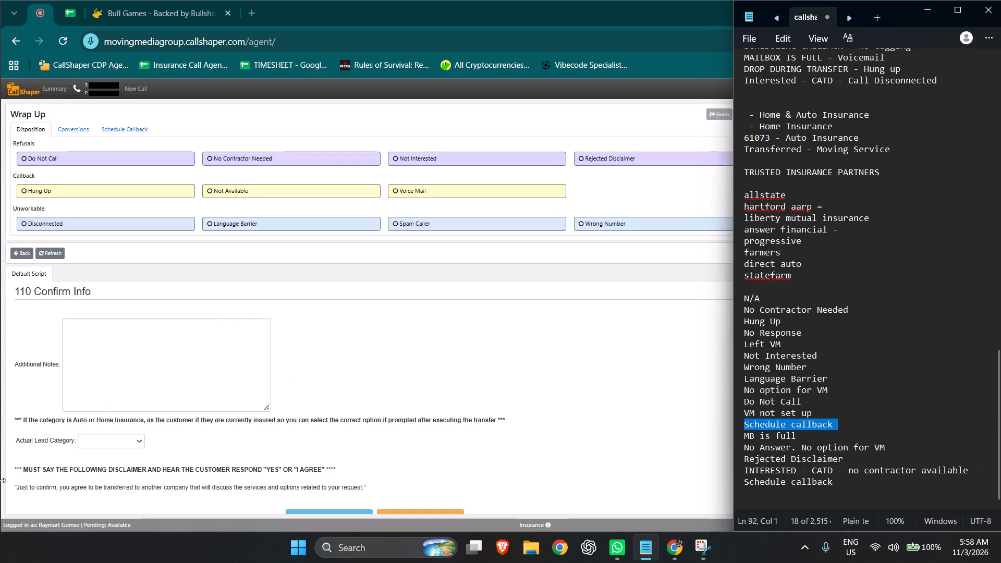
click(190, 377)
key(ctrl+v)
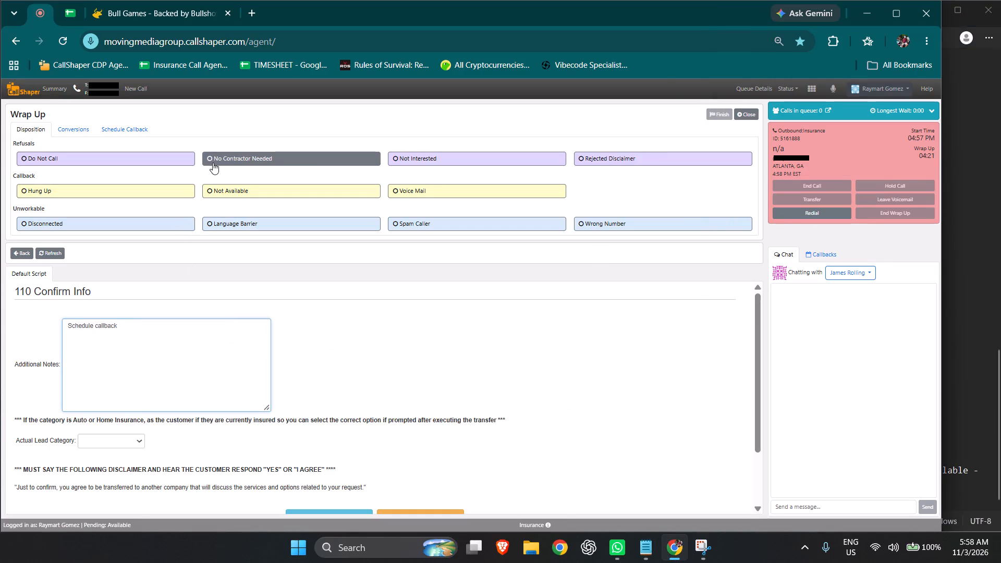
Schedule a callback for 5:30 pm, finish the wrap-up form and end wrap up for this call.
click(128, 123)
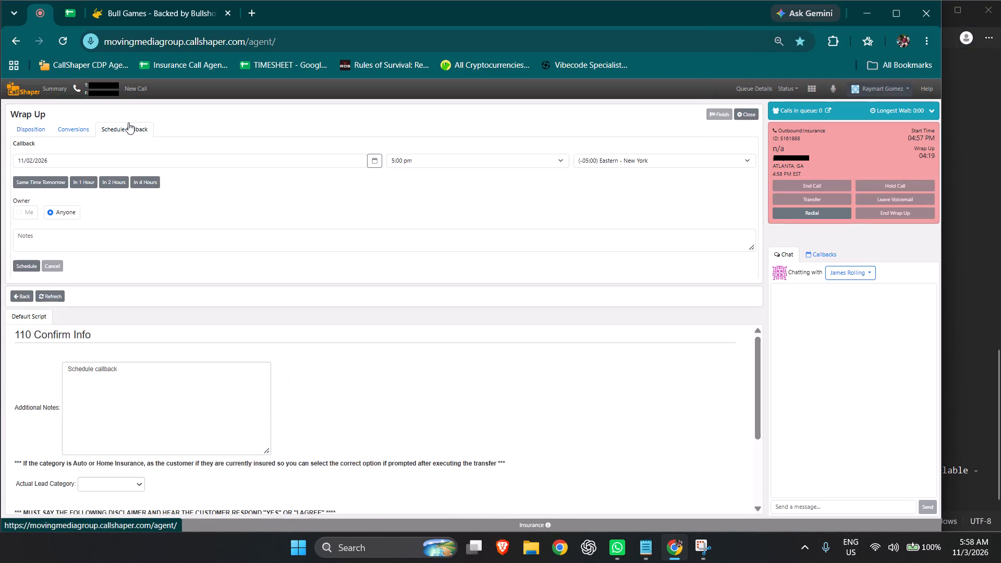
click(404, 162)
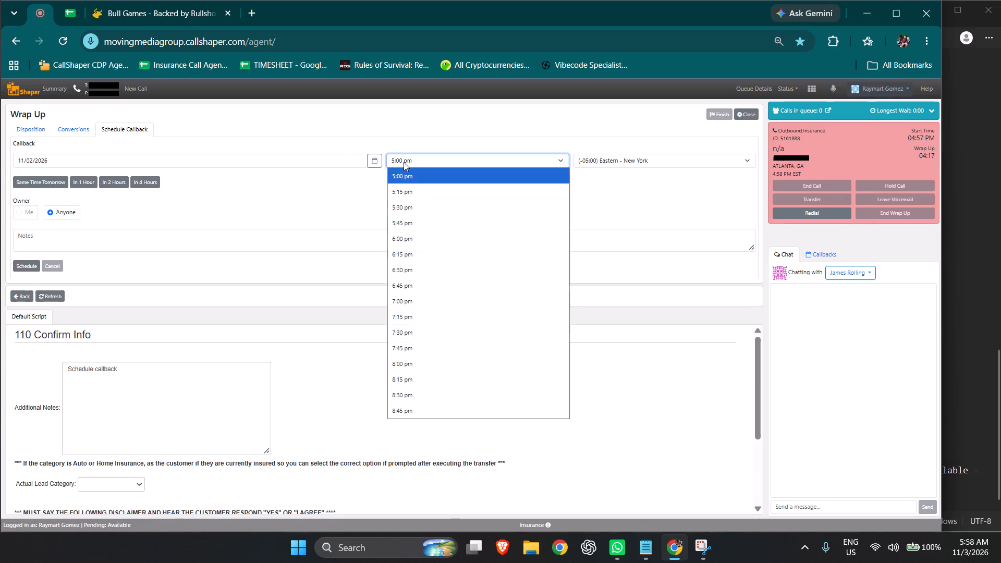
click(419, 203)
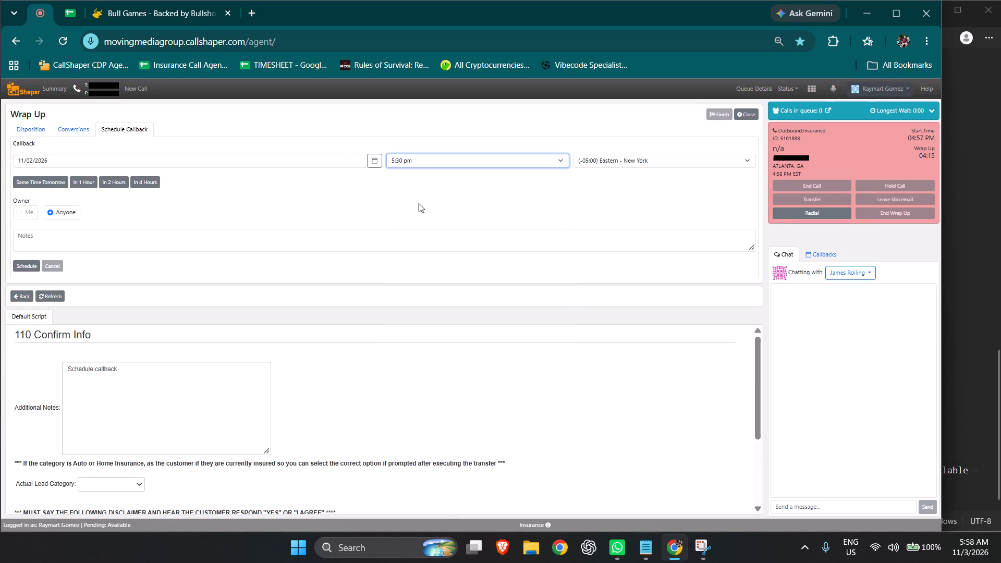
click(30, 264)
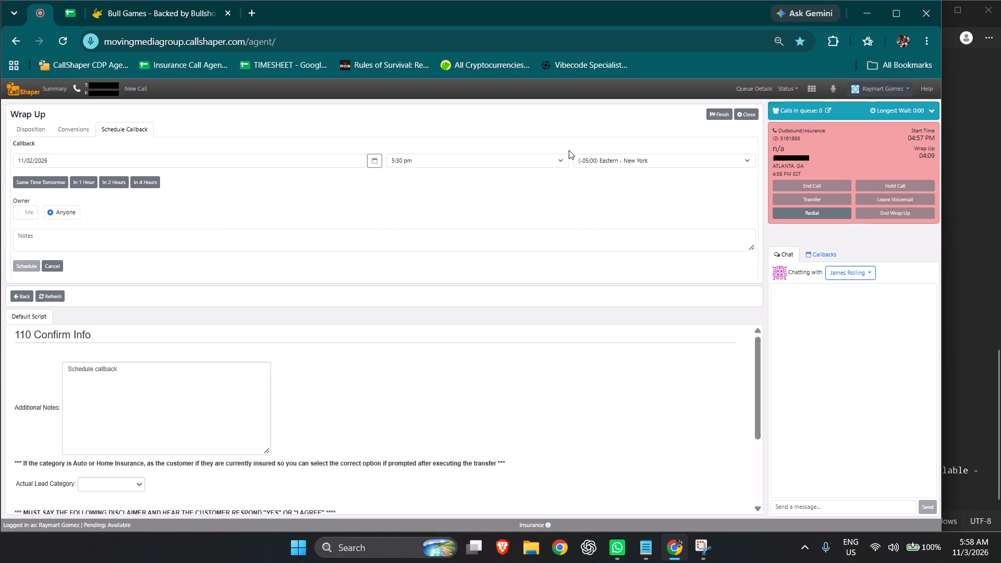
click(716, 114)
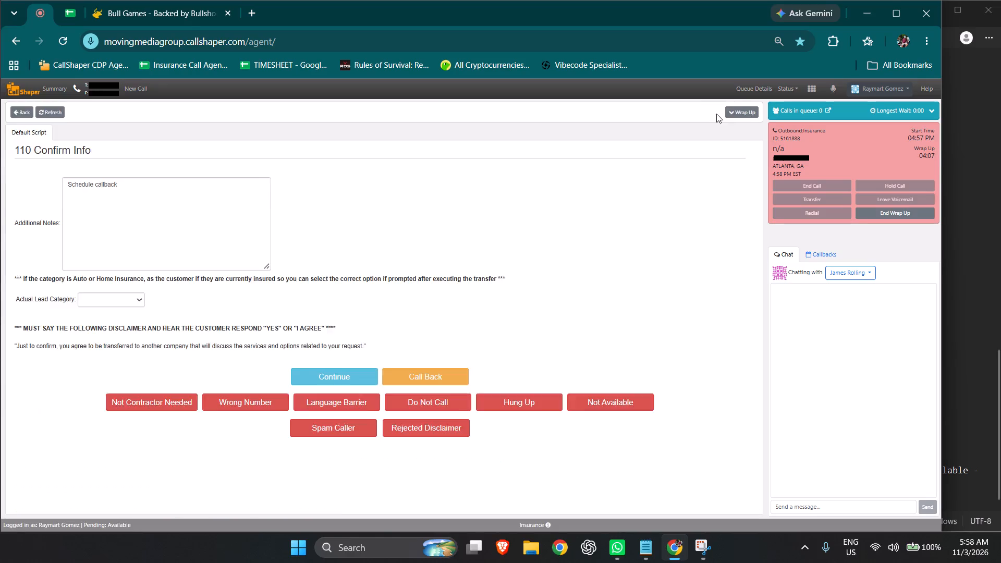
click(923, 213)
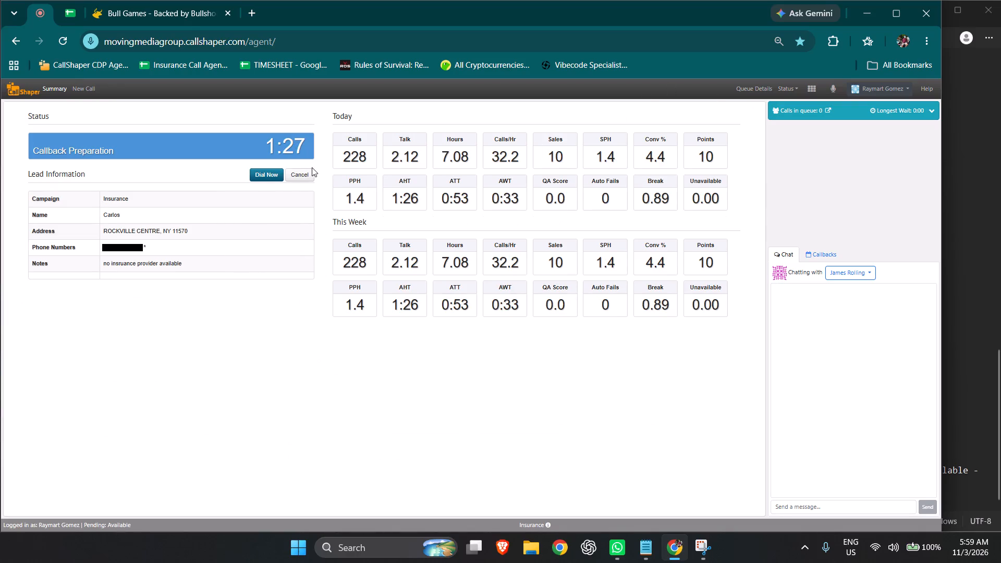
Dial the callback lead in preparation immediately and advance its script to the Confirm Info page.
click(274, 175)
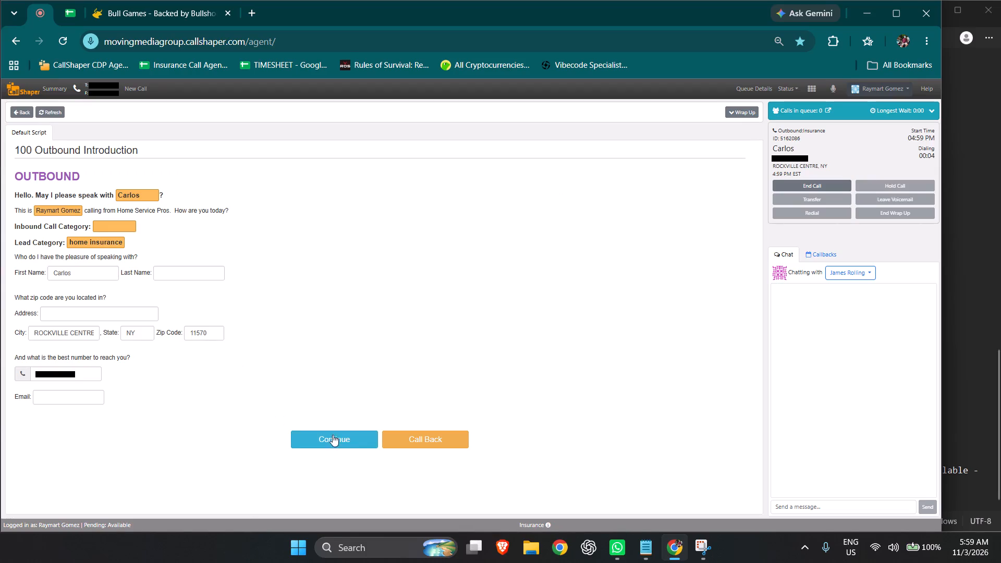
click(355, 439)
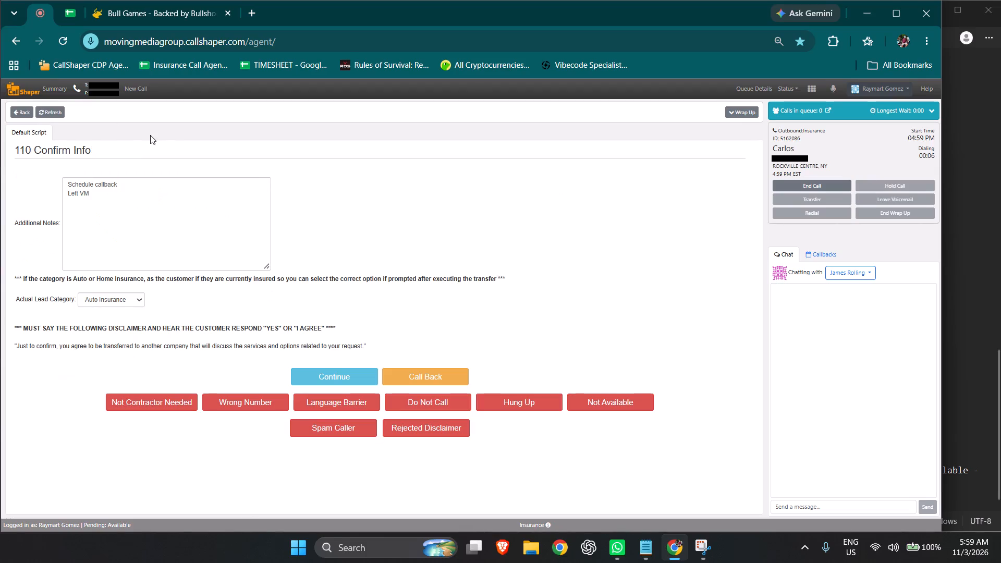
click(19, 109)
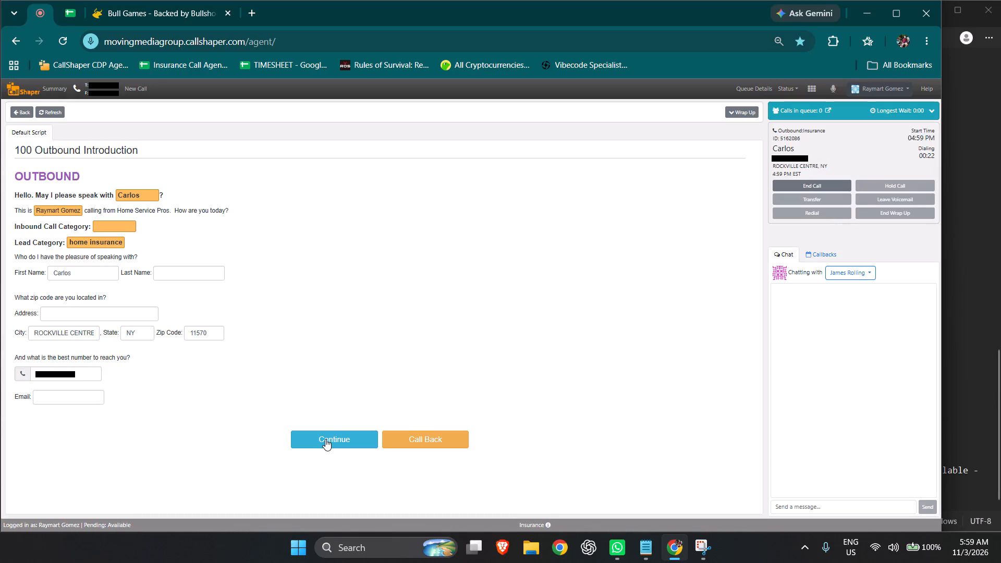
click(325, 439)
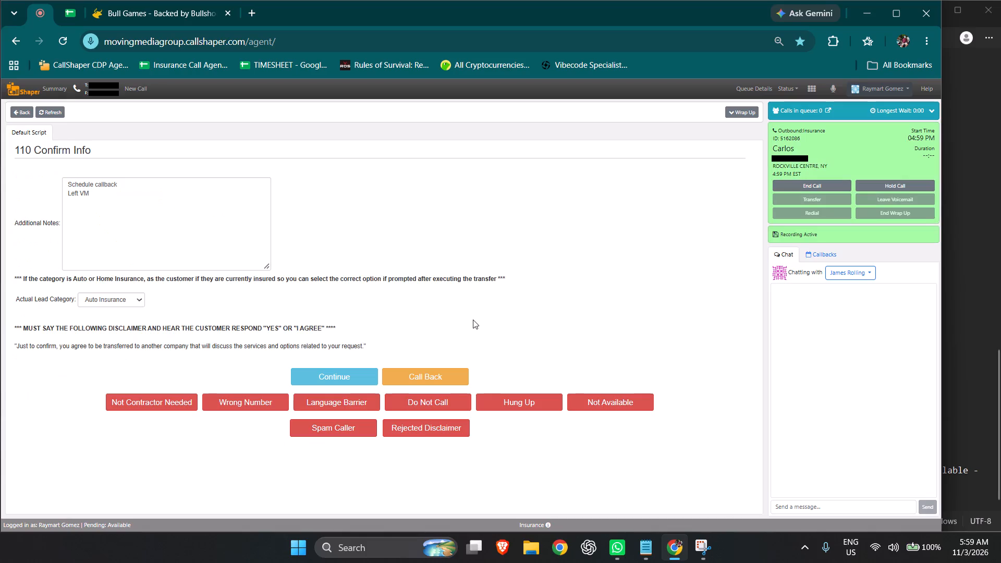
Add another "Left VM" line at the end of the Additional Notes by duplicating the existing one.
triple_click(111, 192)
click(111, 192)
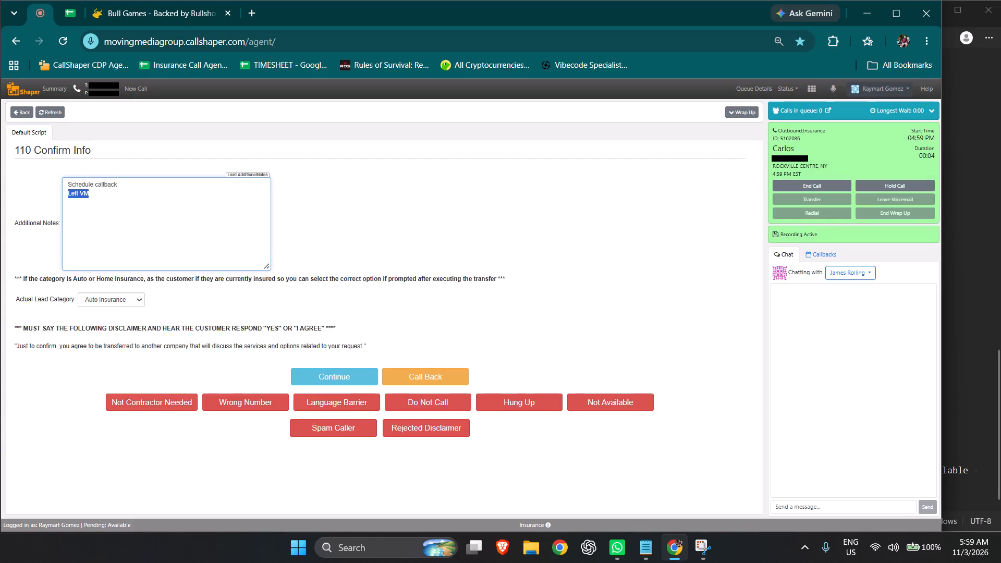
key(ctrl+c)
key(Down)
key(Return)
key(ctrl+v)
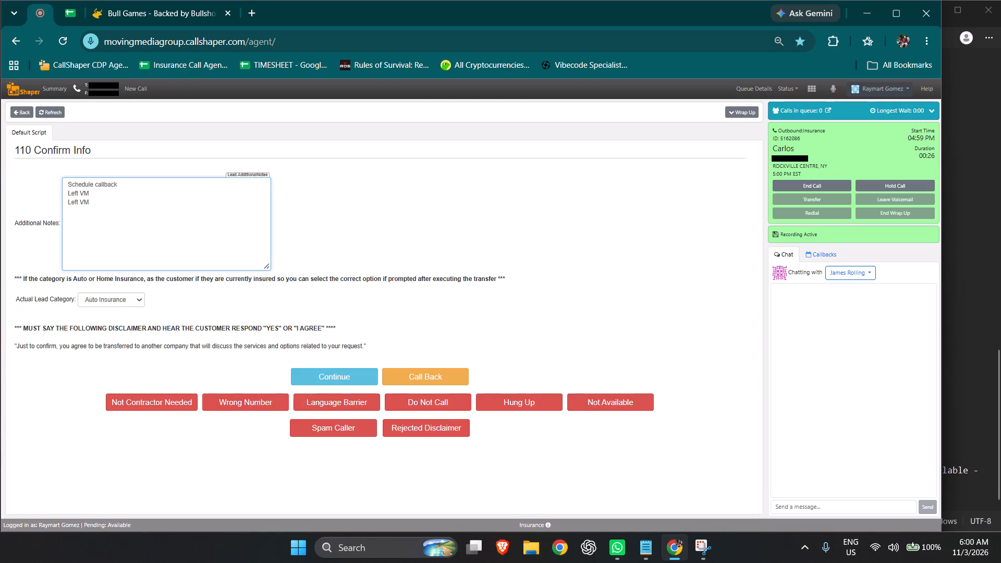
End the call, disposition it as Not Available and complete its wrap up.
click(803, 187)
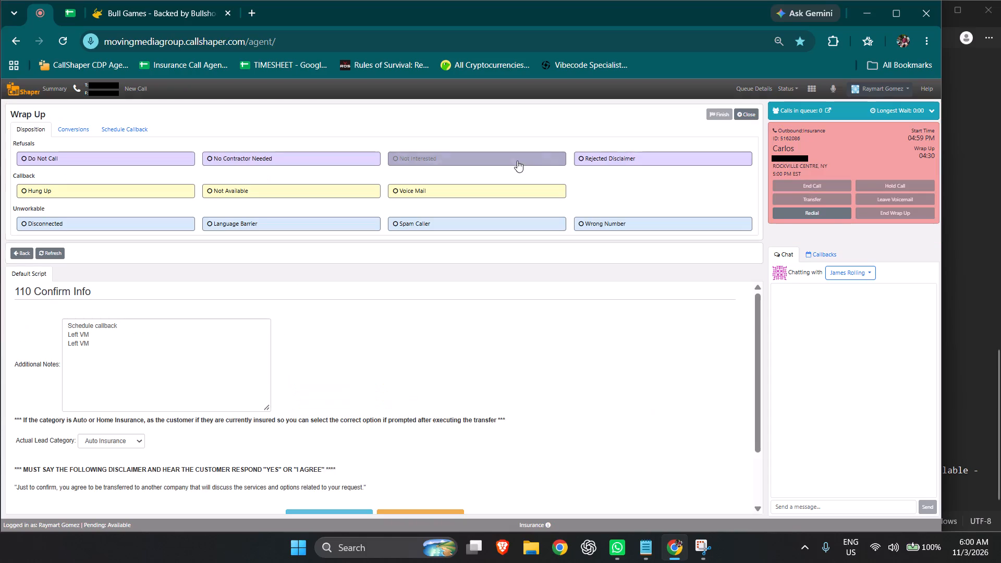
click(353, 187)
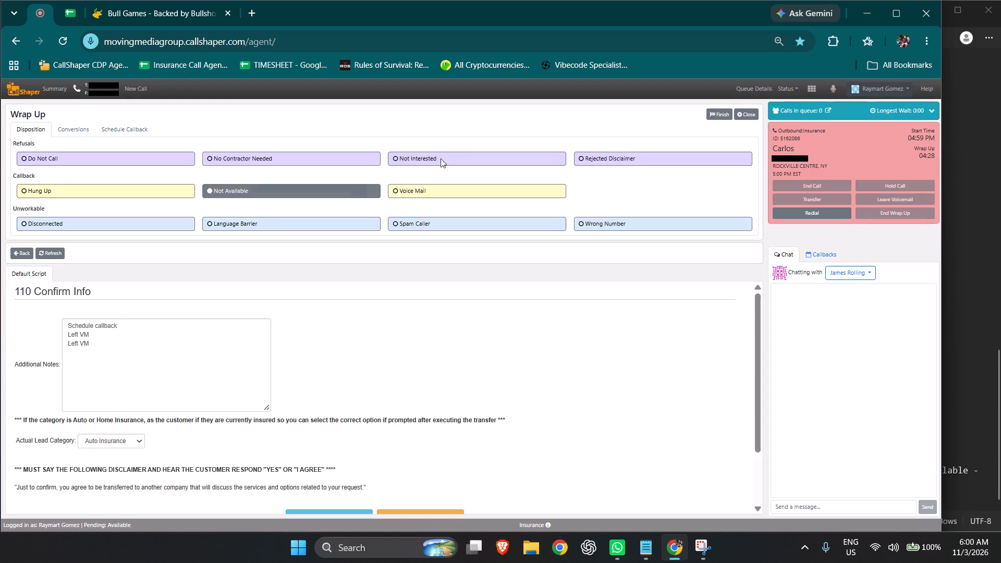
click(715, 114)
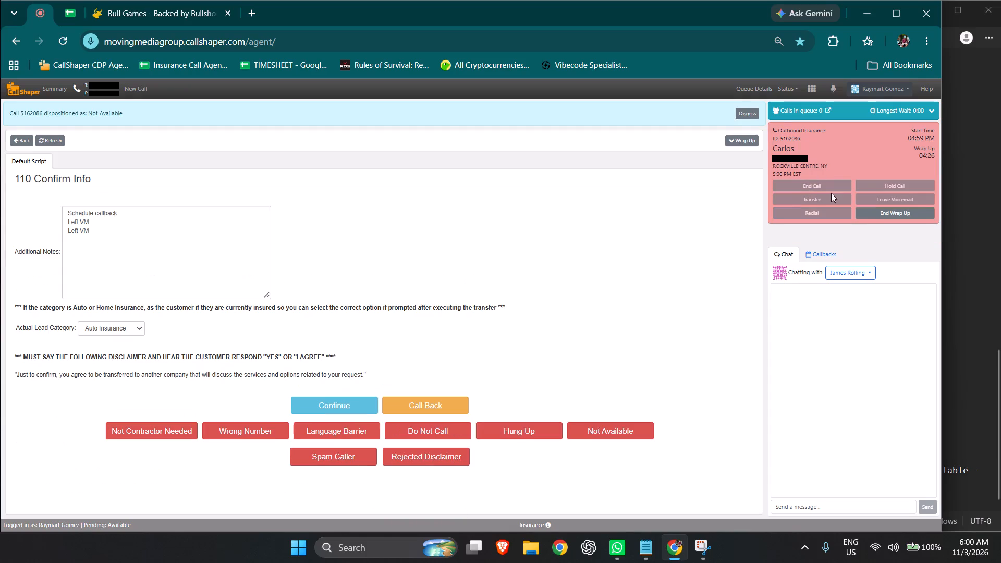
click(878, 215)
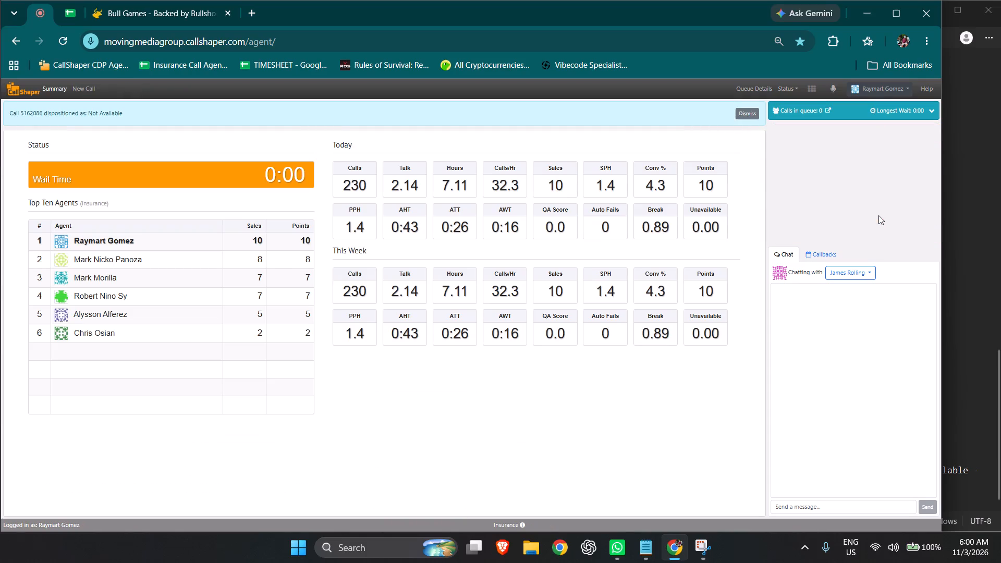
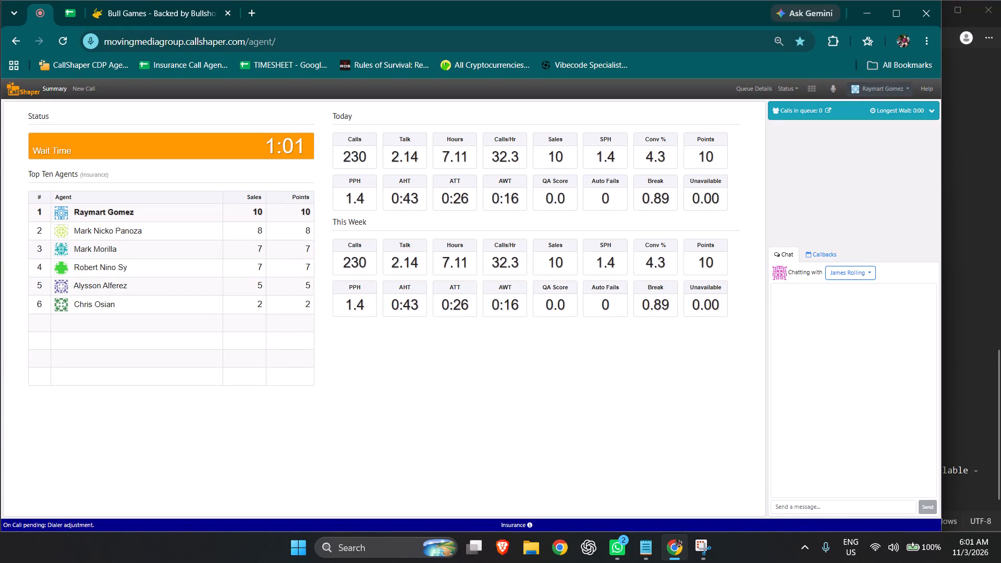
Switch to the Notepad file that holds the disposition guide and ready-made call note phrases.
click(966, 179)
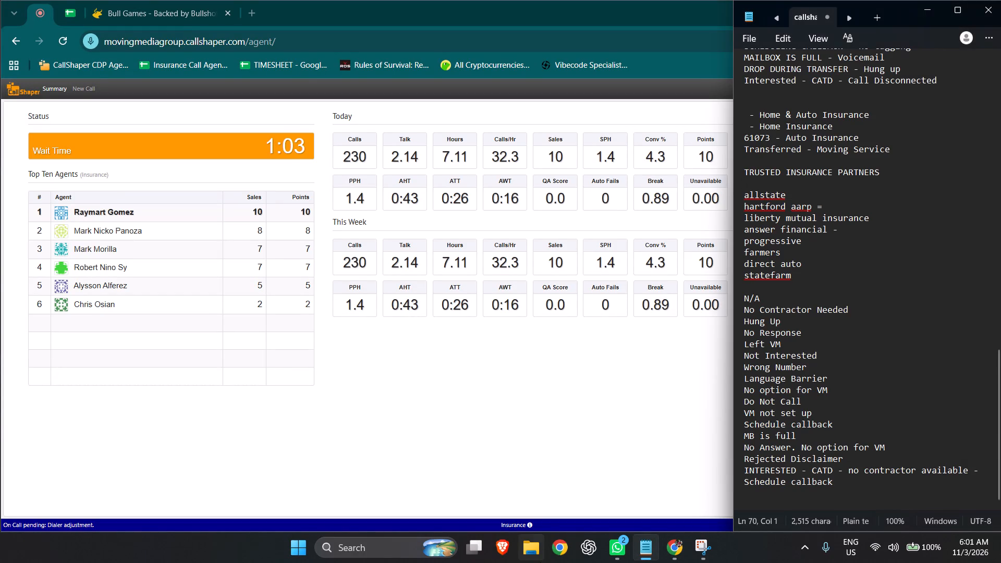
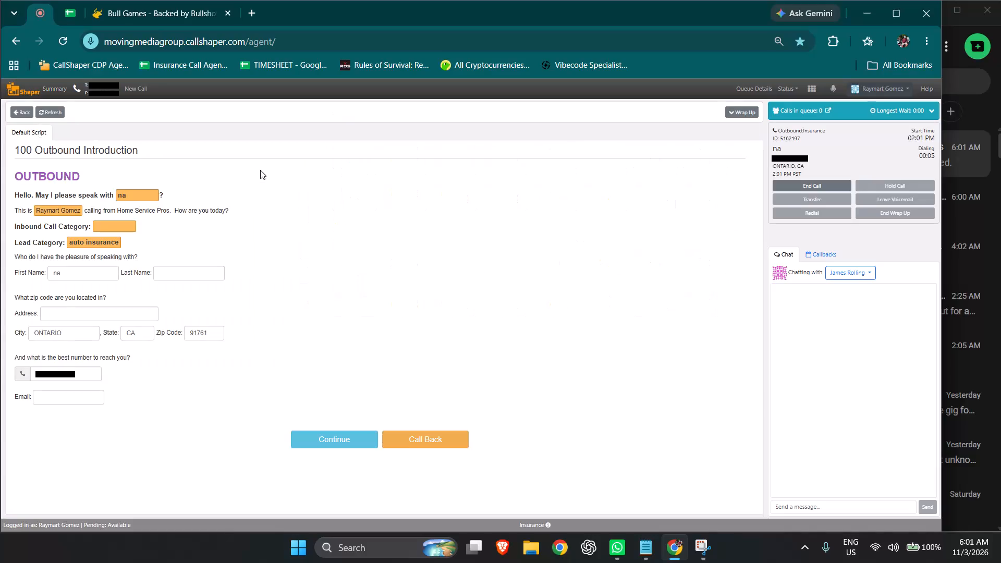
Continue the outbound script to Confirm Info and add the line "no contractor needed" below the existing additional notes.
click(319, 429)
drag(319, 429, 321, 437)
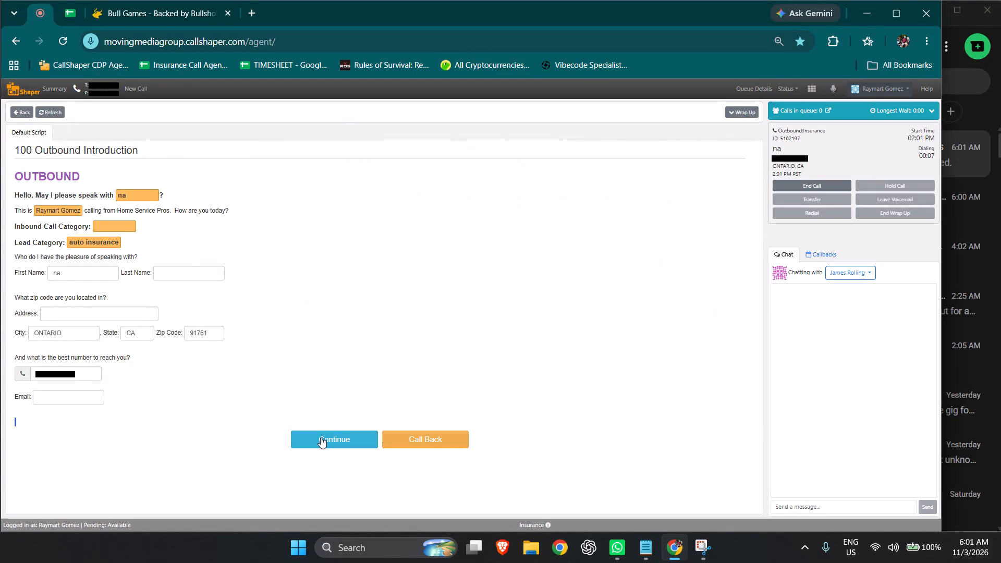
click(321, 437)
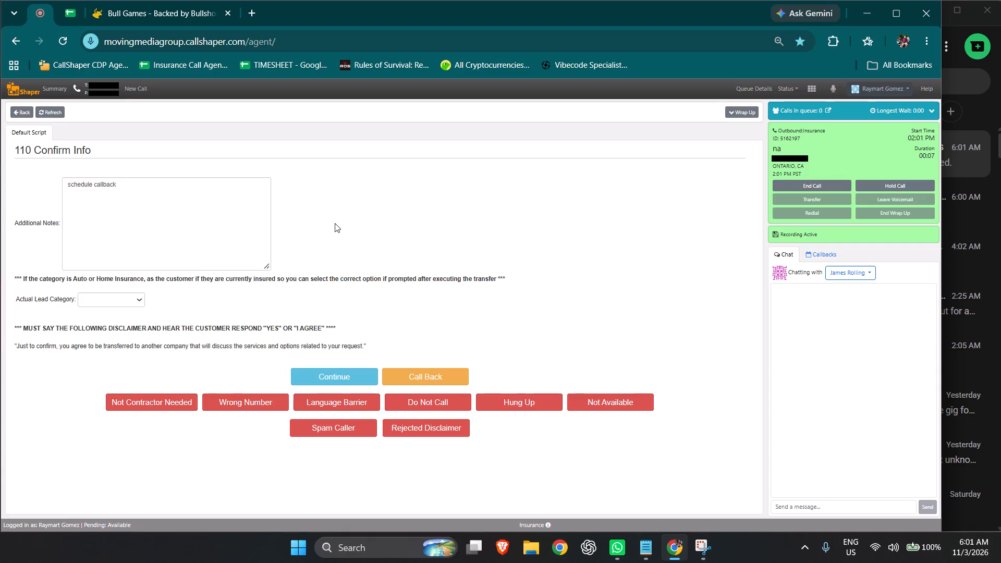
click(148, 193)
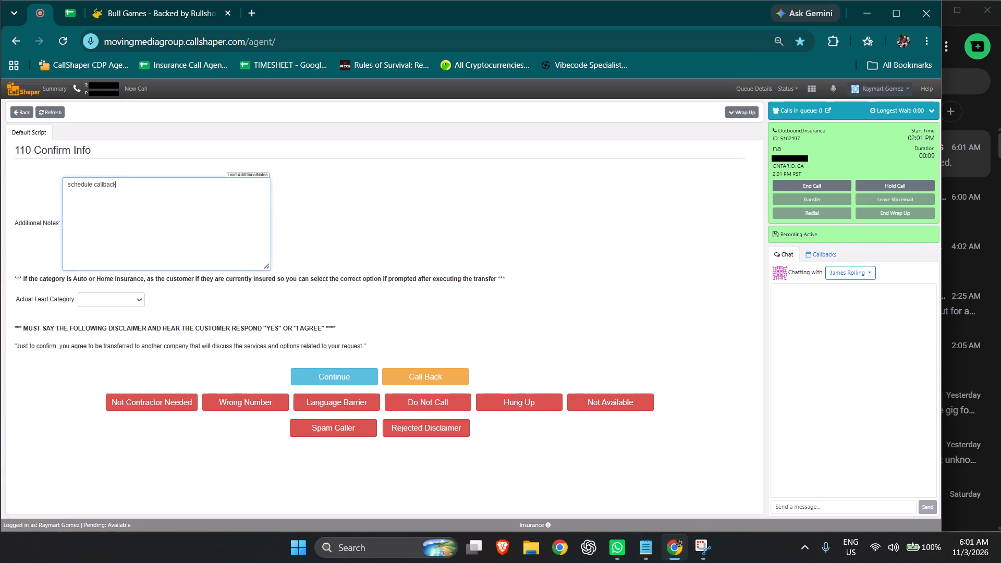
key(Return)
text(no contractor neee)
key(BackSpace)
text(ded)
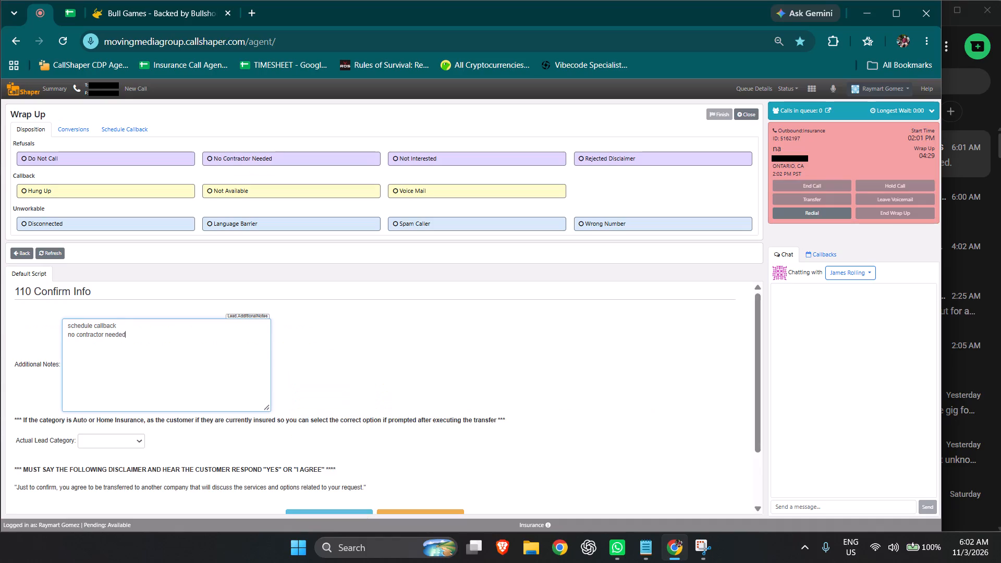
Disposition the call as No Contractor Needed, finish it, and end the wrap-up.
click(239, 158)
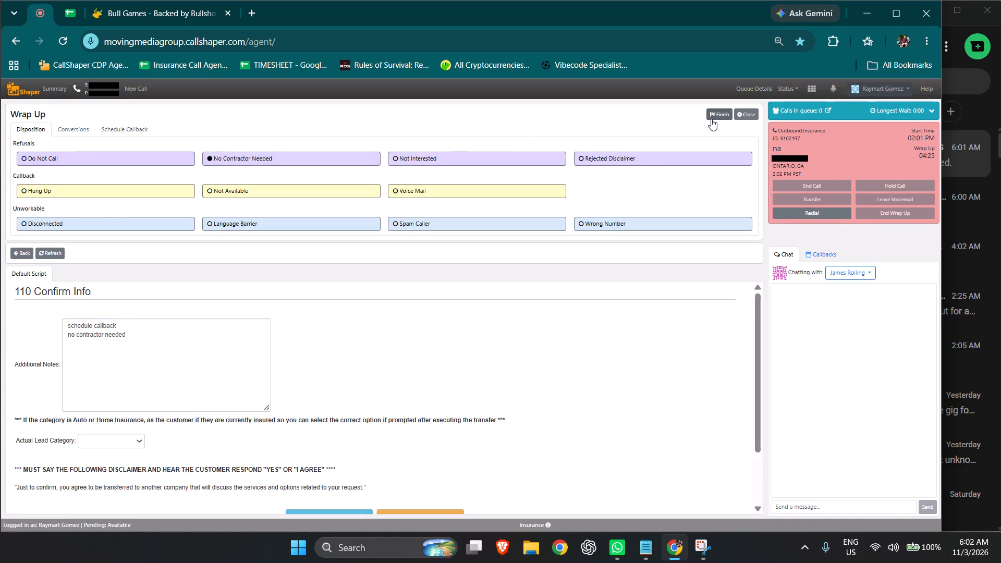
click(711, 119)
click(885, 209)
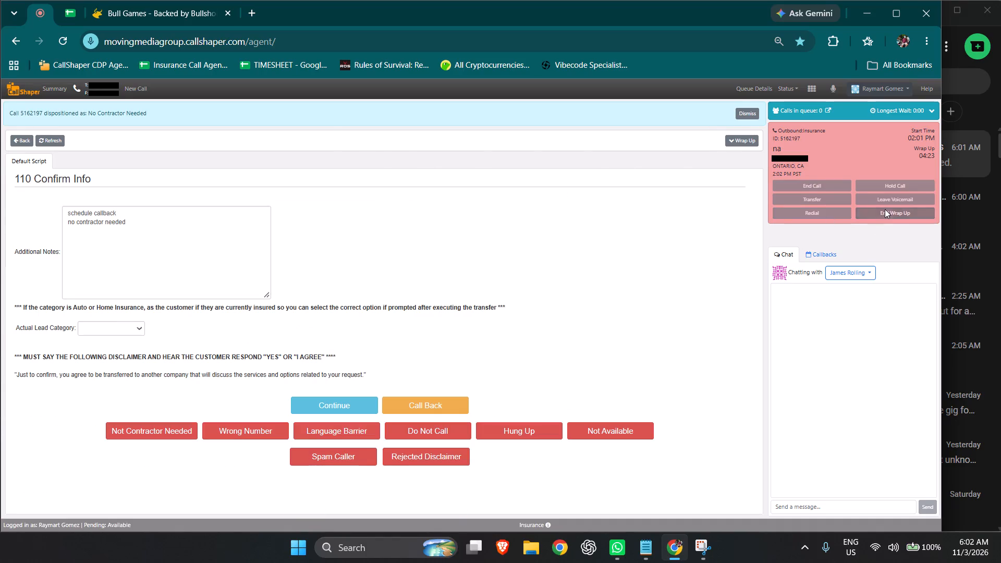
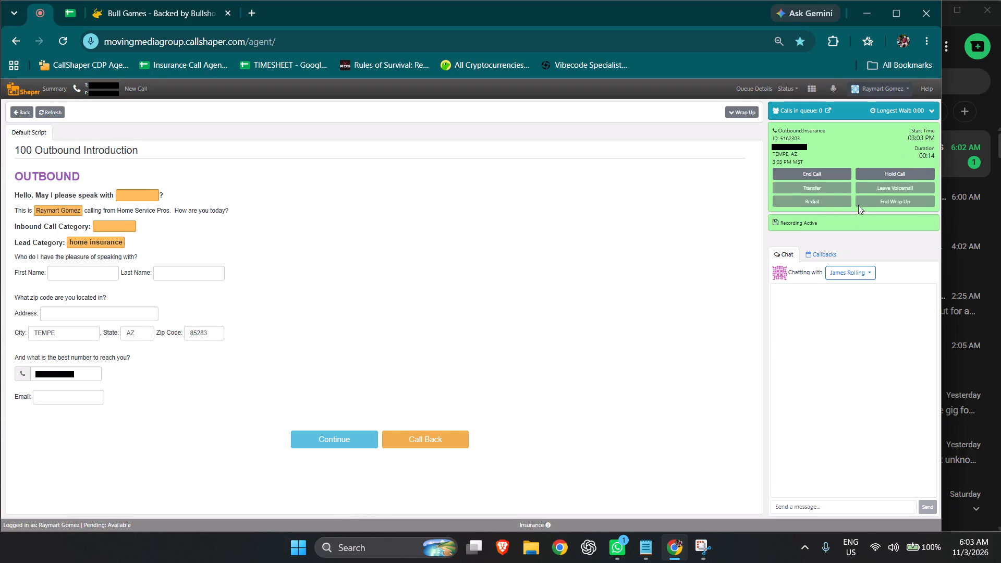
Enter N/A as the lead's first name and continue the outbound script to Confirm Info.
click(92, 272)
text(Na)
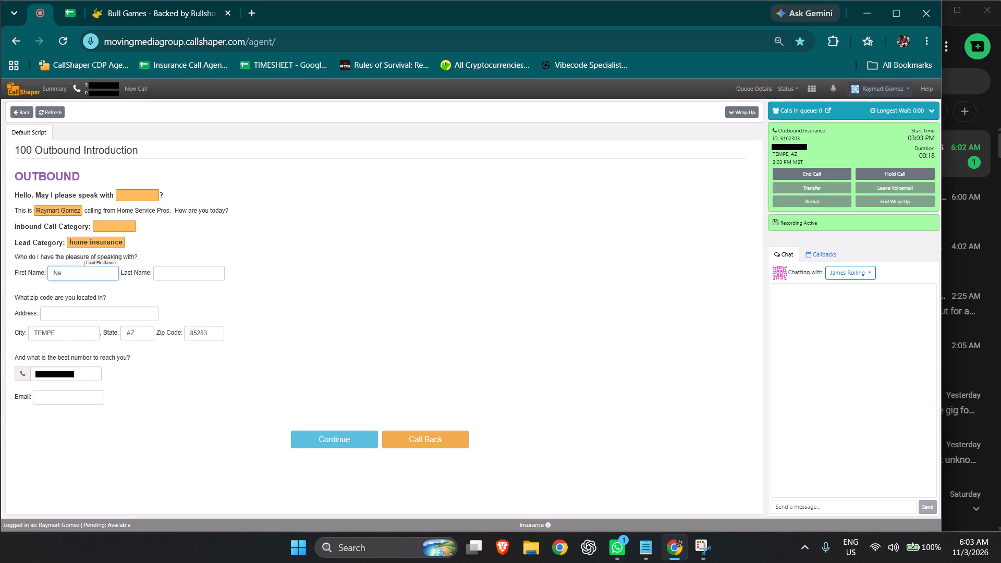
key(BackSpace)
text(/nA)
scroll(216, 273, down, 4)
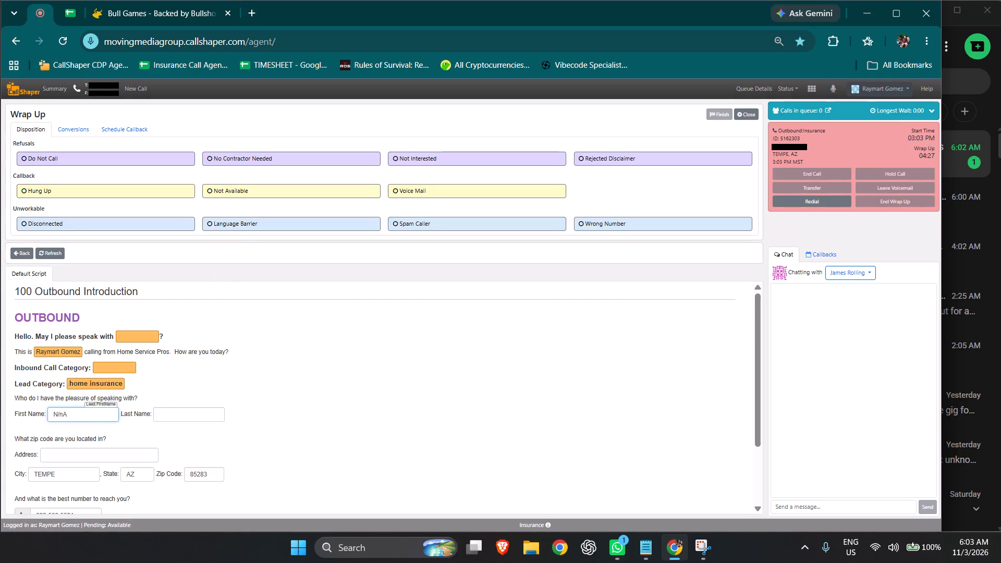
click(64, 412)
key(BackSpace)
scroll(126, 452, down, 3)
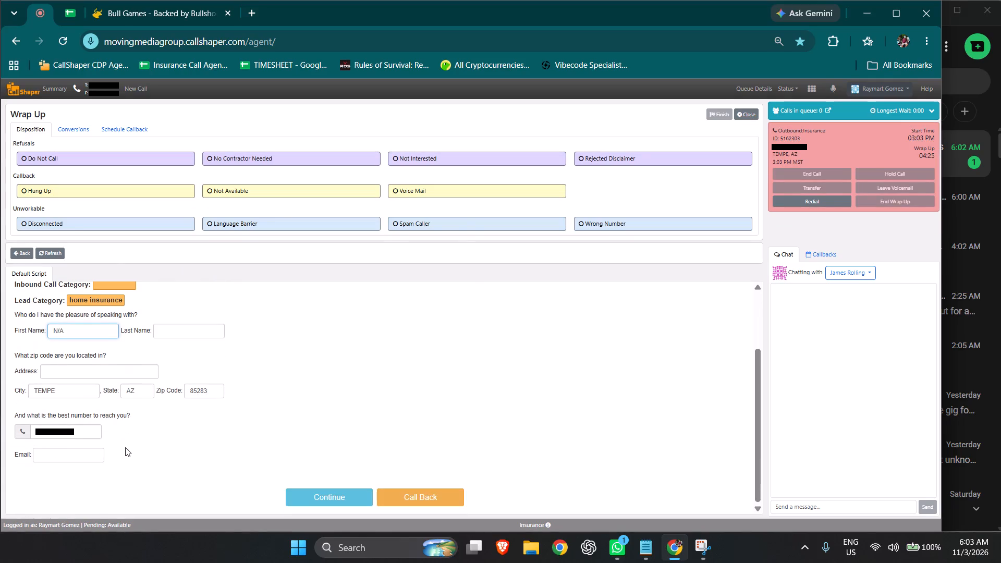
scroll(152, 446, down, 3)
click(323, 496)
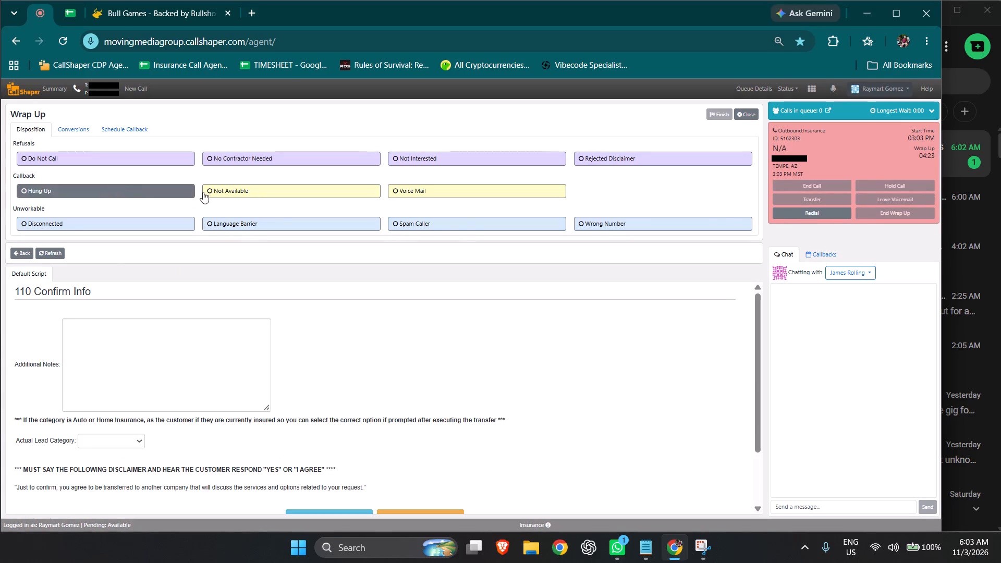
Disposition the call as No Contractor Needed with the additional note "no contractor needed", finish it, and end the wrap-up.
click(250, 198)
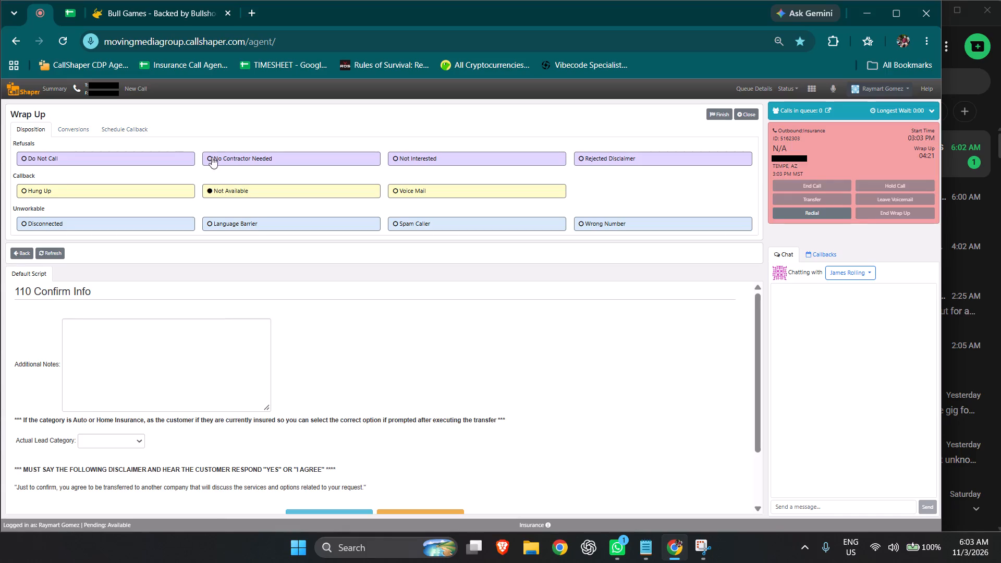
click(222, 161)
click(163, 328)
text(no contractor needed)
click(710, 116)
click(879, 218)
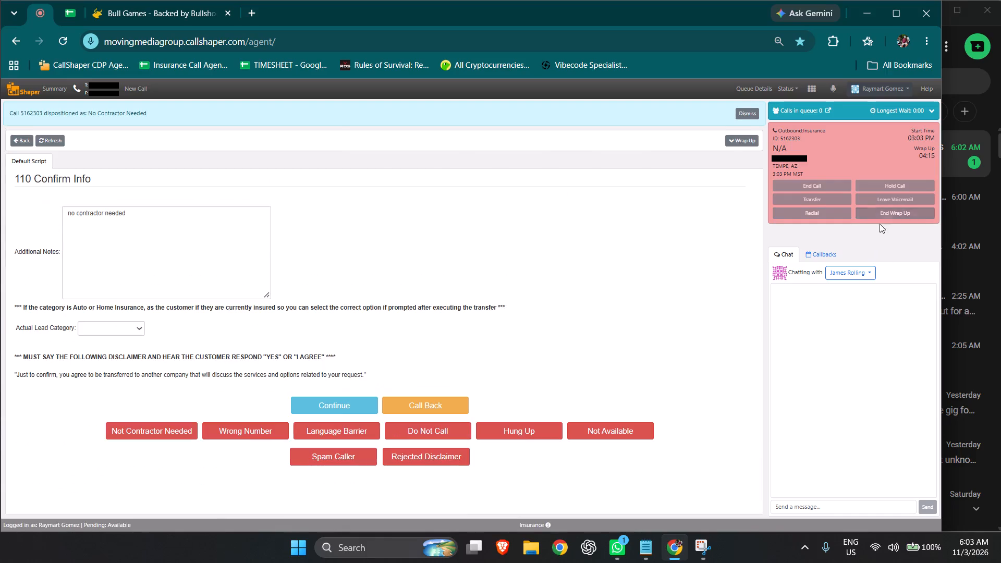
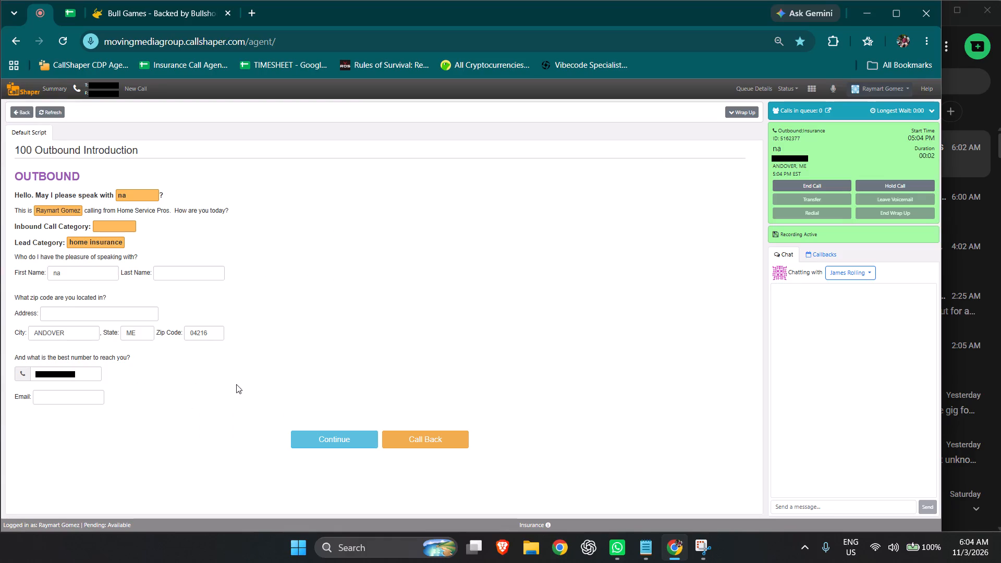
Continue the outbound script to Confirm Info and add "no contractor needed" on a new line of the additional notes.
click(321, 442)
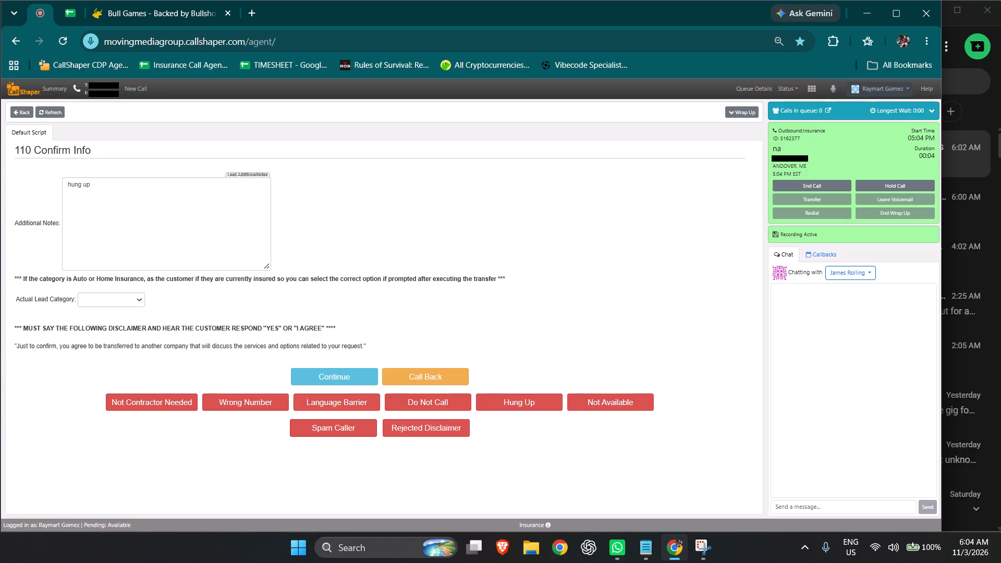
click(175, 201)
key(Return)
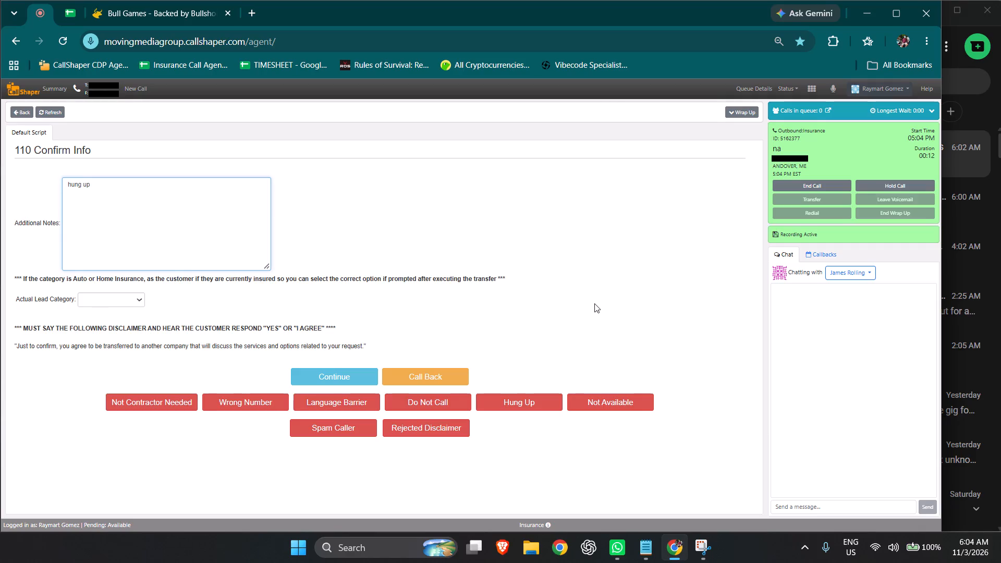
text(no contractor needed)
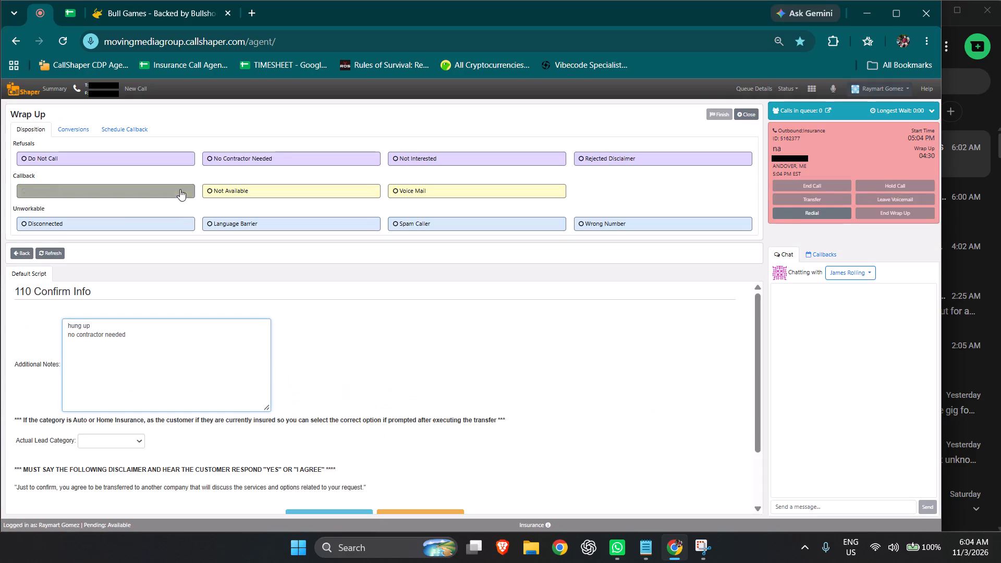
Disposition the call as No Contractor Needed, finish it, and end the wrap-up.
click(288, 152)
click(713, 116)
click(871, 212)
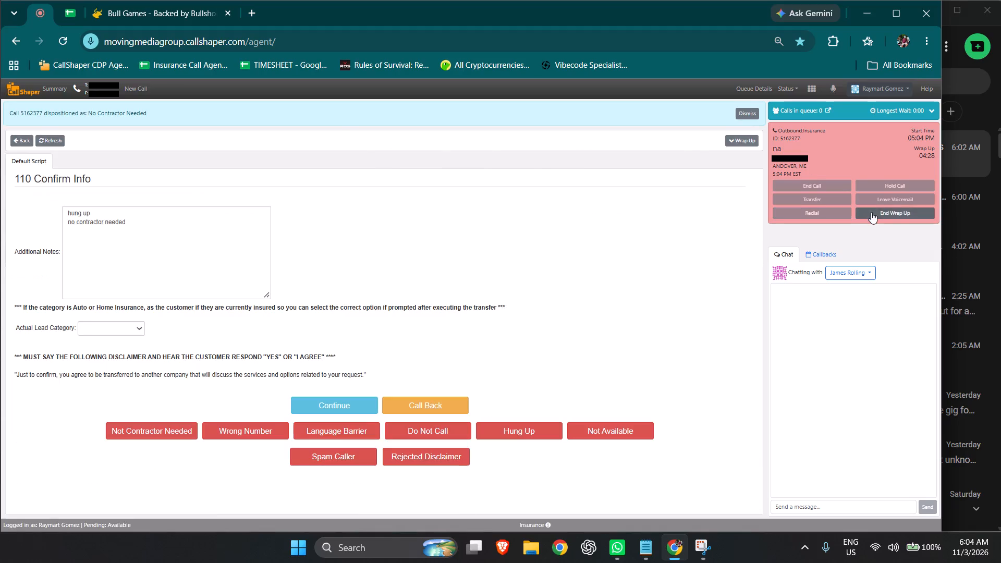
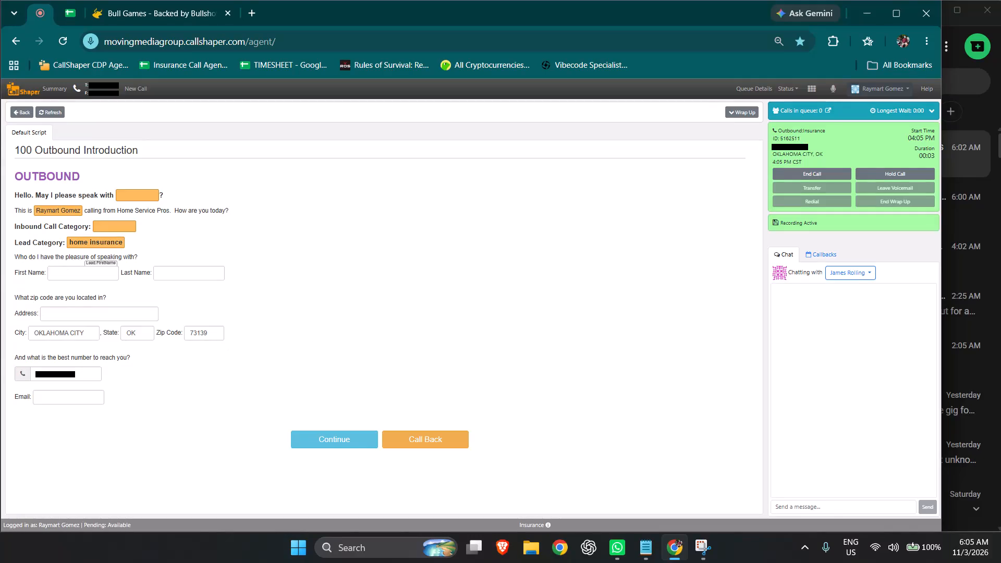
Enter n/a as the Oklahoma City lead's first name, continue to Confirm Info, and add "no contractor needed" to the additional notes.
click(69, 269)
text(n/)
key(a)
click(319, 438)
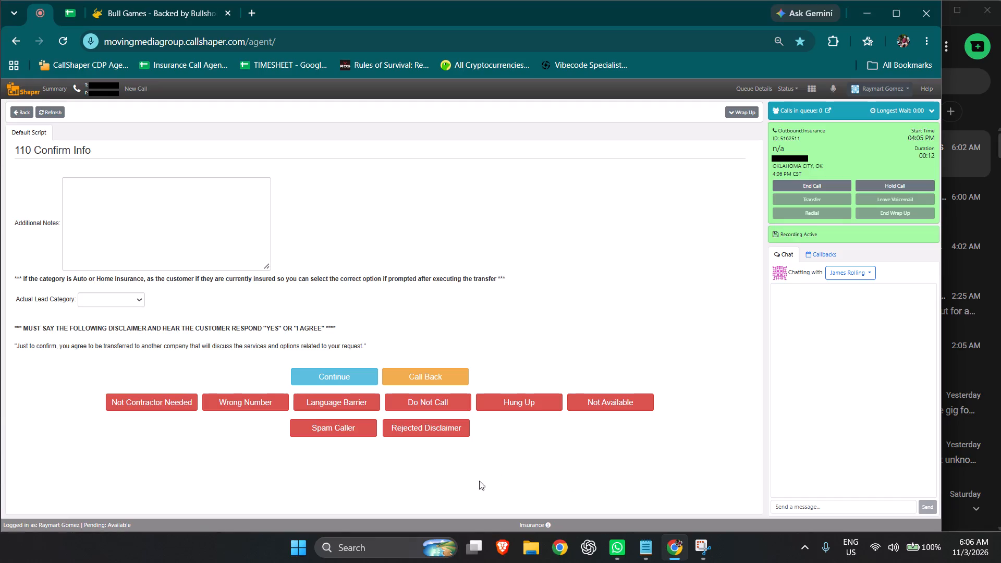
drag(76, 212, 78, 202)
text(no contractor needed)
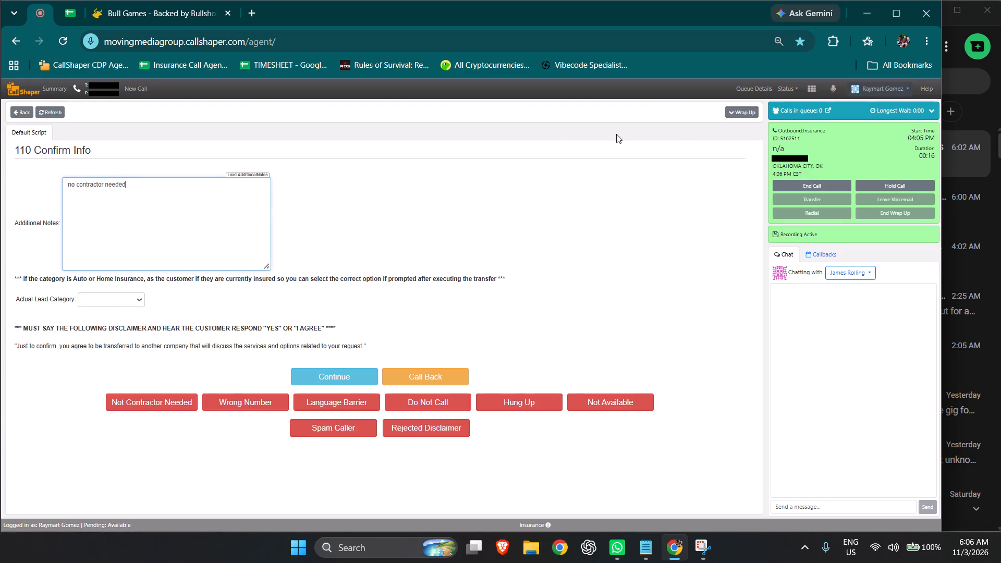
End the Oklahoma City call and complete its wrap-up with the No Contractor Needed disposition.
click(782, 179)
click(787, 183)
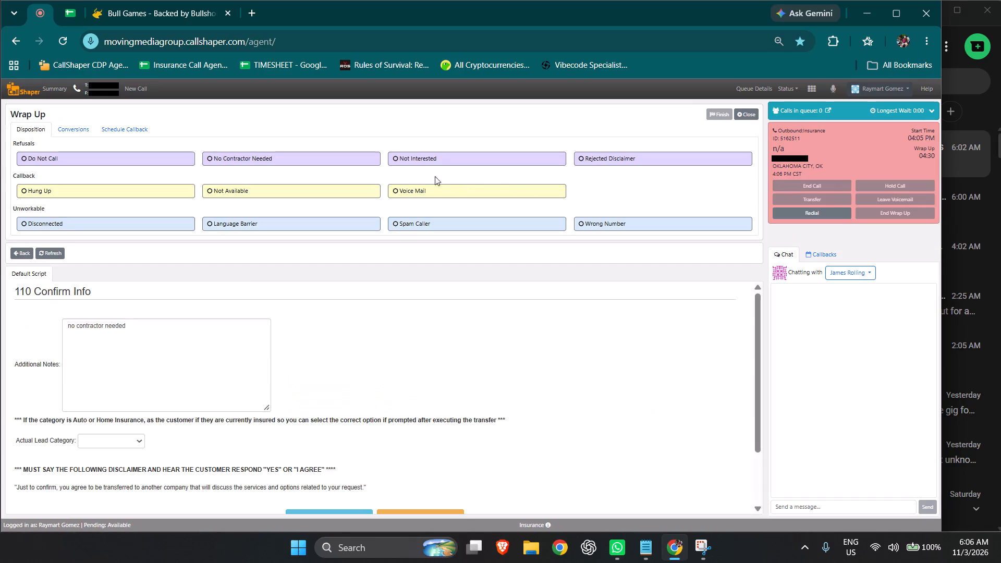
click(313, 165)
click(720, 115)
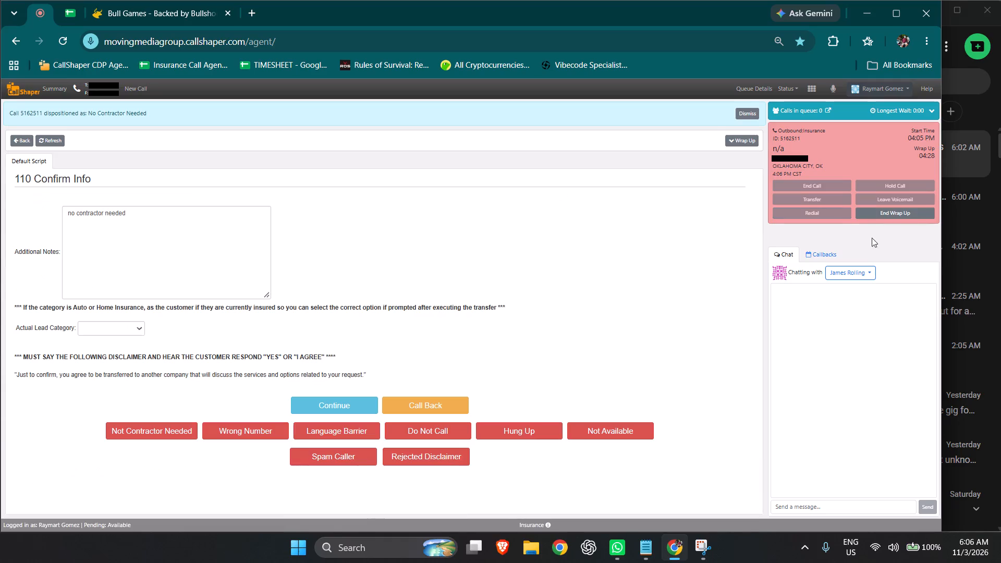
click(901, 216)
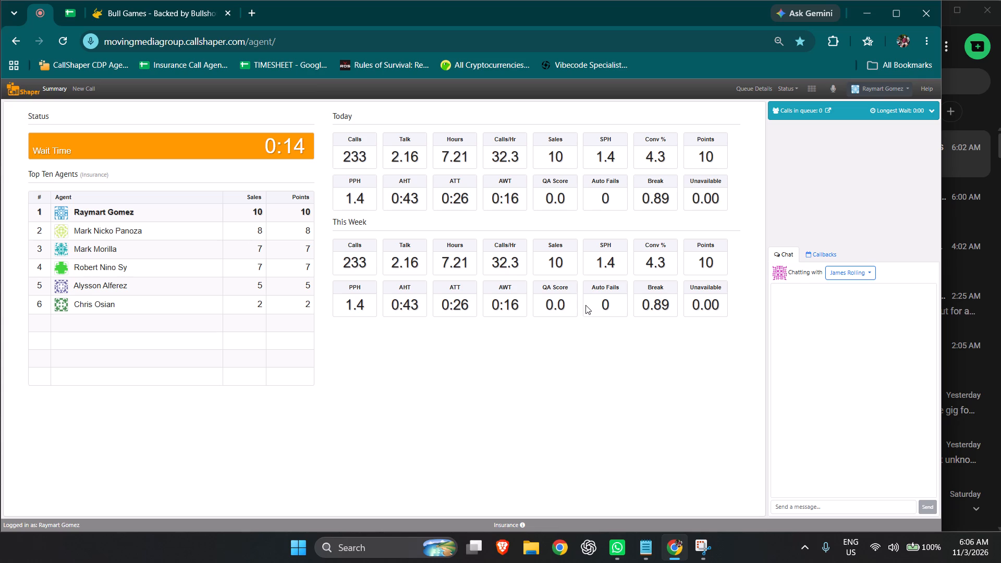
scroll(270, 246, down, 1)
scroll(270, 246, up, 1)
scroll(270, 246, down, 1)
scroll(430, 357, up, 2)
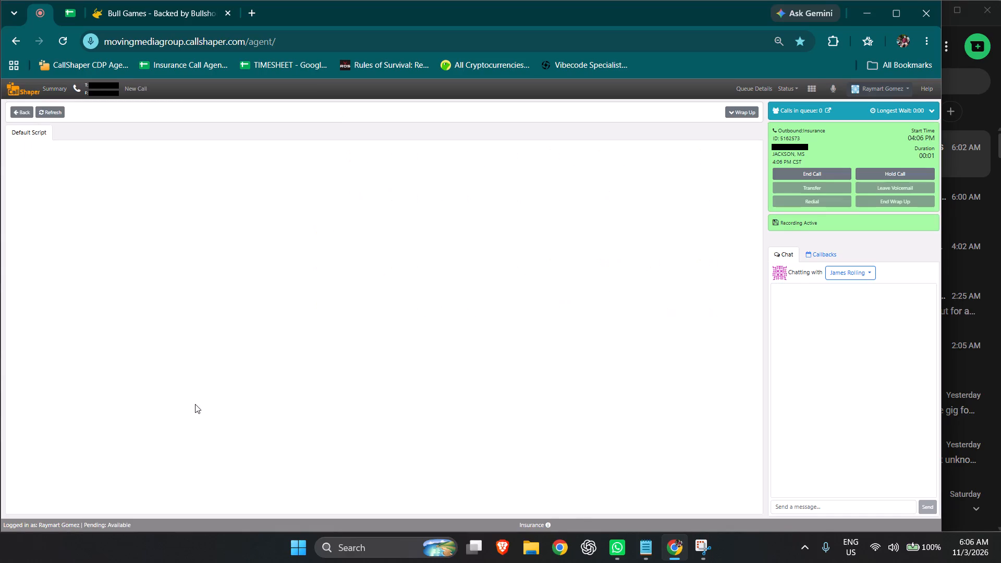
Enter n/a as the Jackson lead's first name, continue to Confirm Info, and add "hung up" to the additional notes.
click(82, 277)
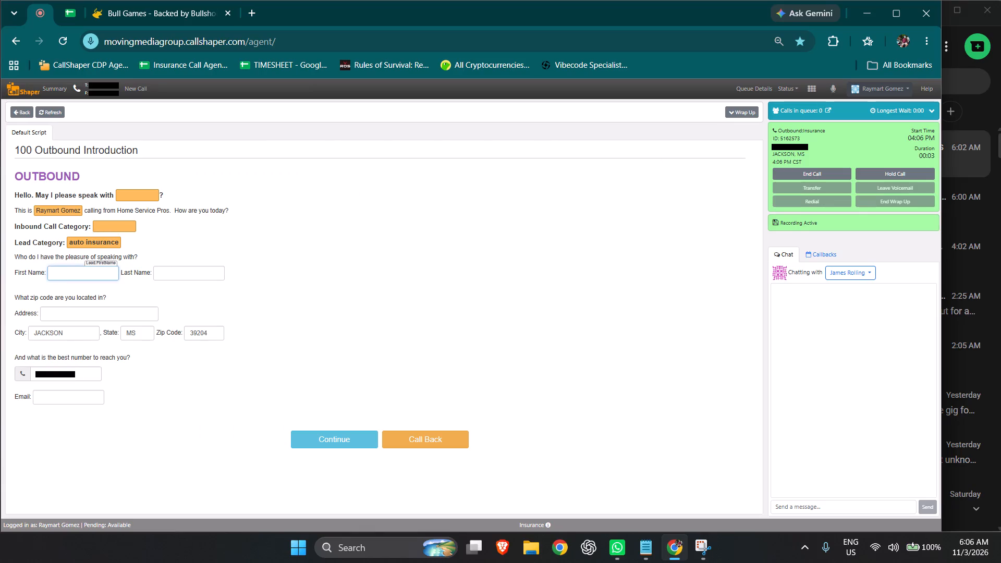
text(n/a)
key(space)
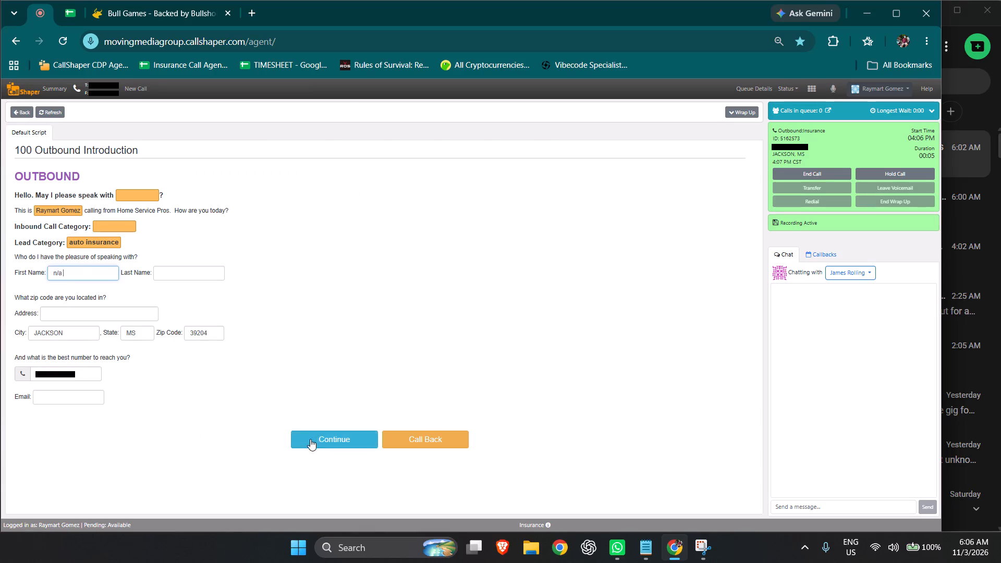
click(312, 438)
click(151, 195)
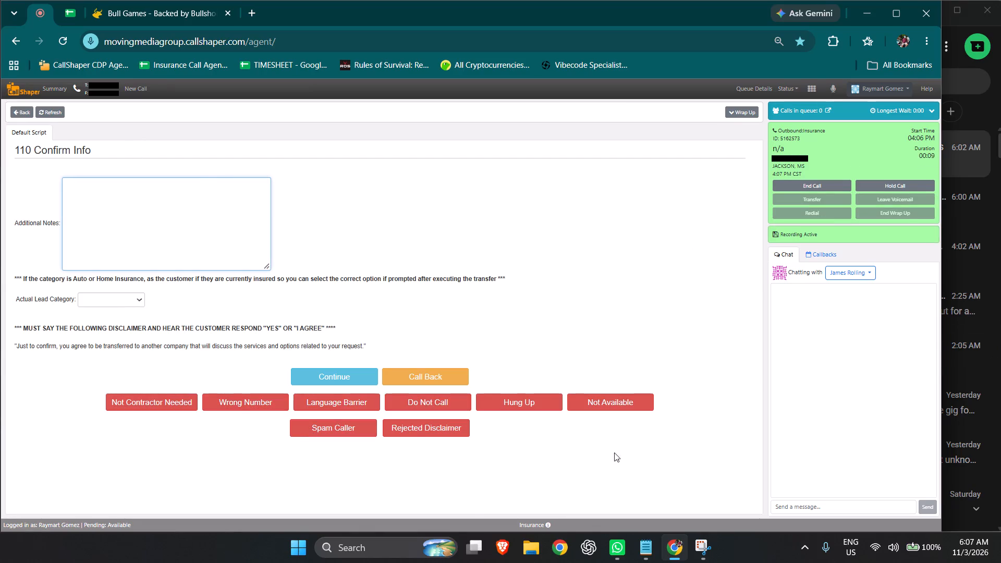
click(90, 374)
text(hung up)
Disposition the Jackson call as Hung Up and complete its wrap-up.
click(148, 191)
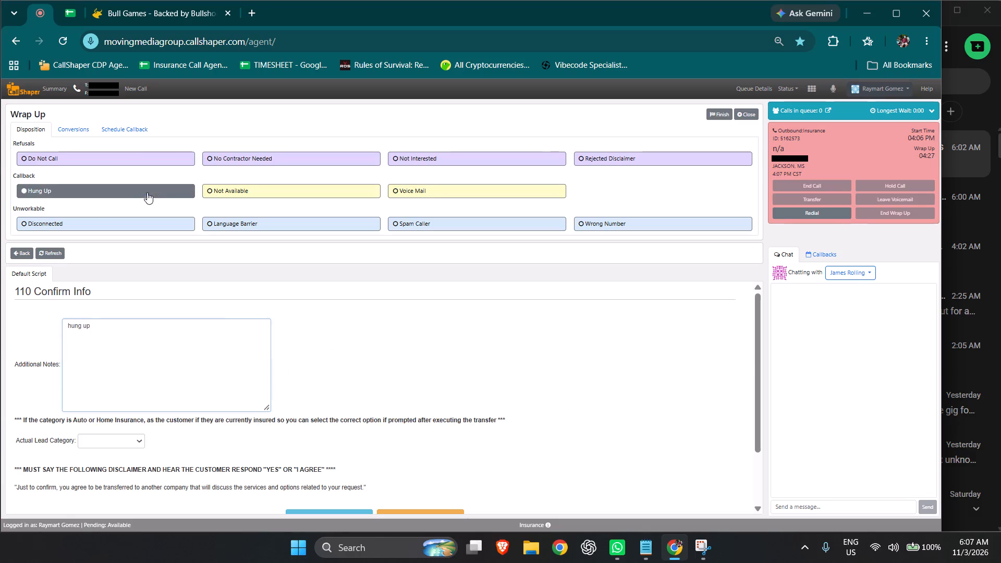
click(718, 111)
click(902, 210)
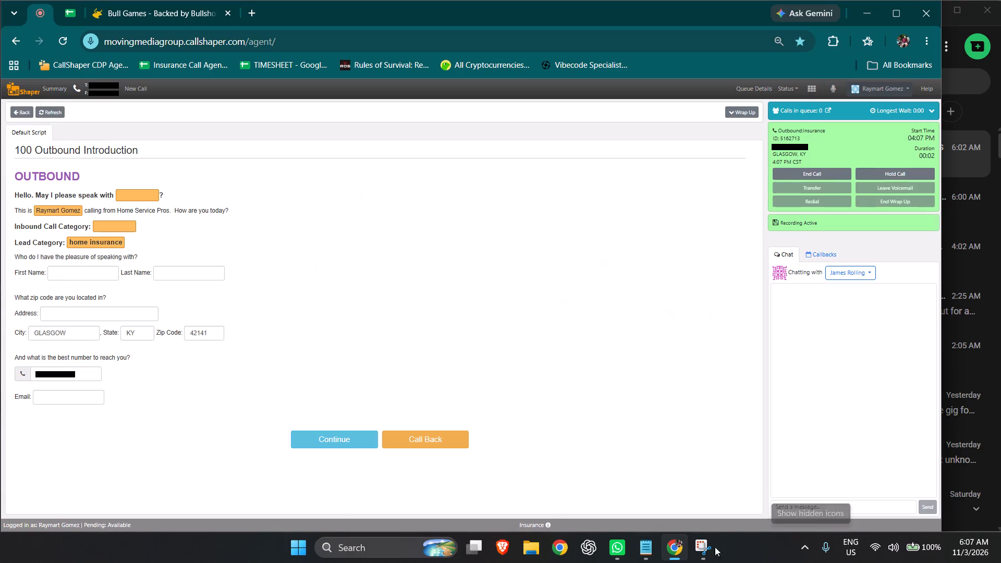
Enter n/a as the Glasgow lead's first name, continue to Confirm Info, and add "no contractor needed" to the additional notes.
click(88, 271)
text(n/a)
click(307, 442)
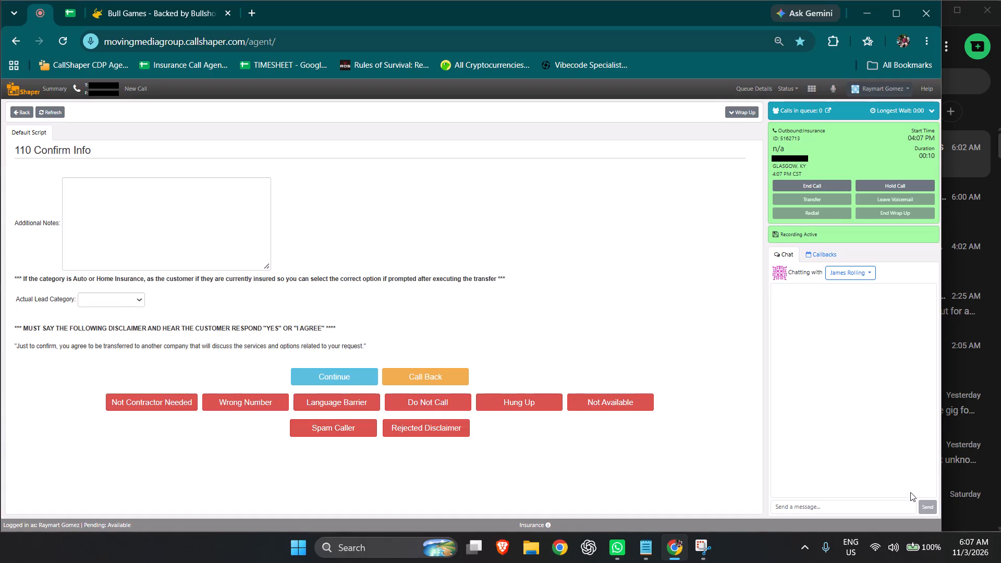
click(204, 235)
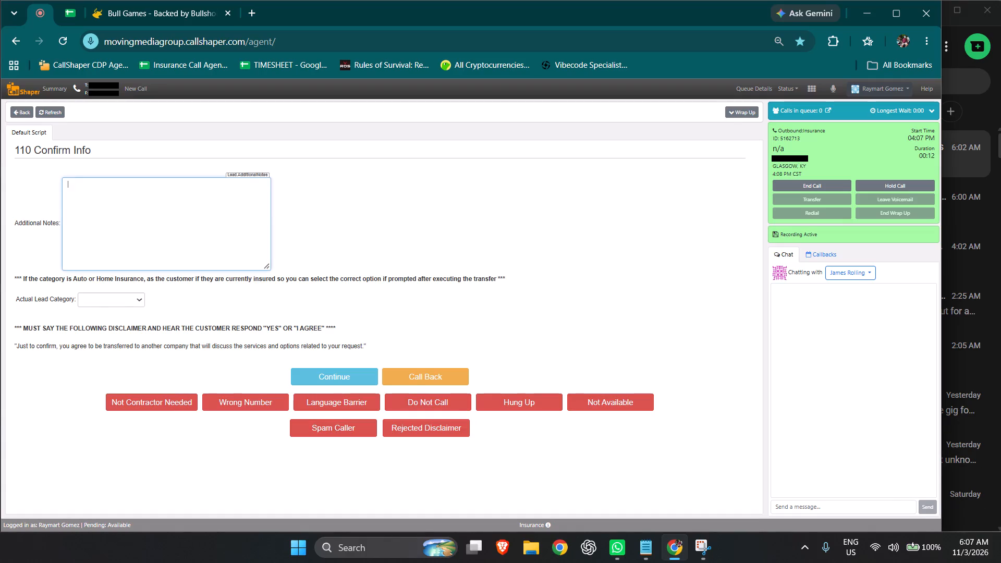
text(no contractor needed)
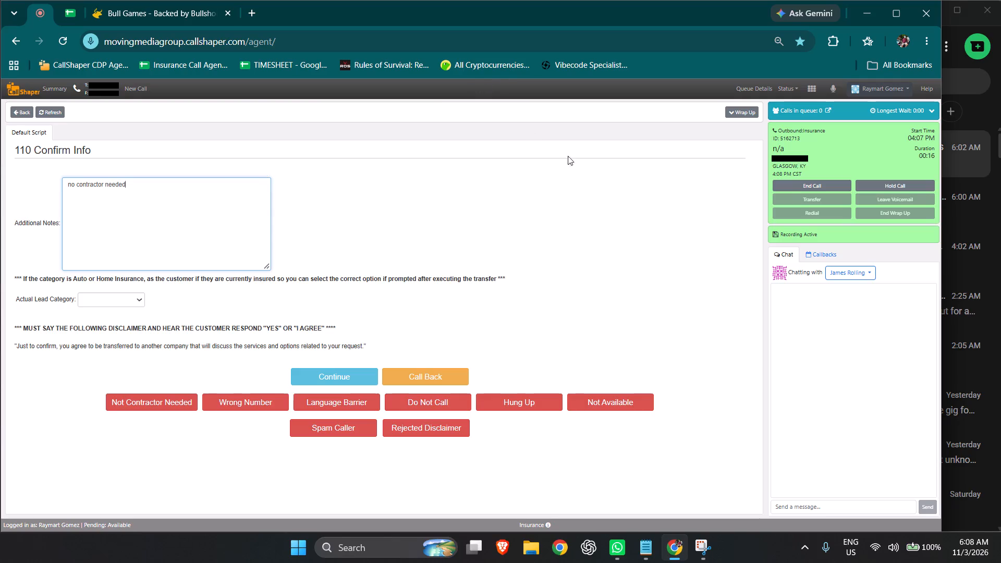
End the Glasgow call and complete its wrap-up with the No Contractor Needed disposition.
click(779, 181)
click(235, 169)
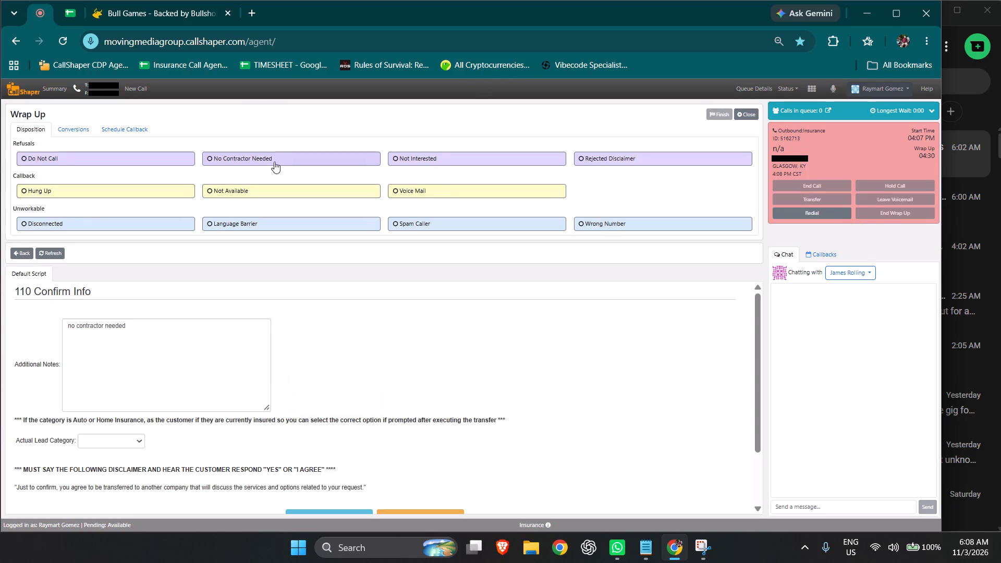
click(275, 161)
click(704, 114)
click(717, 113)
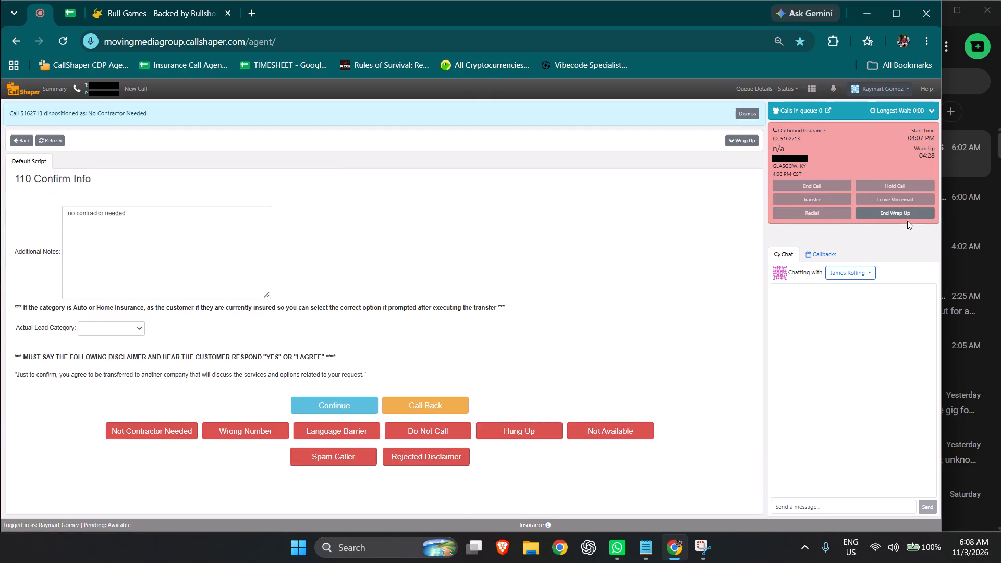
click(908, 217)
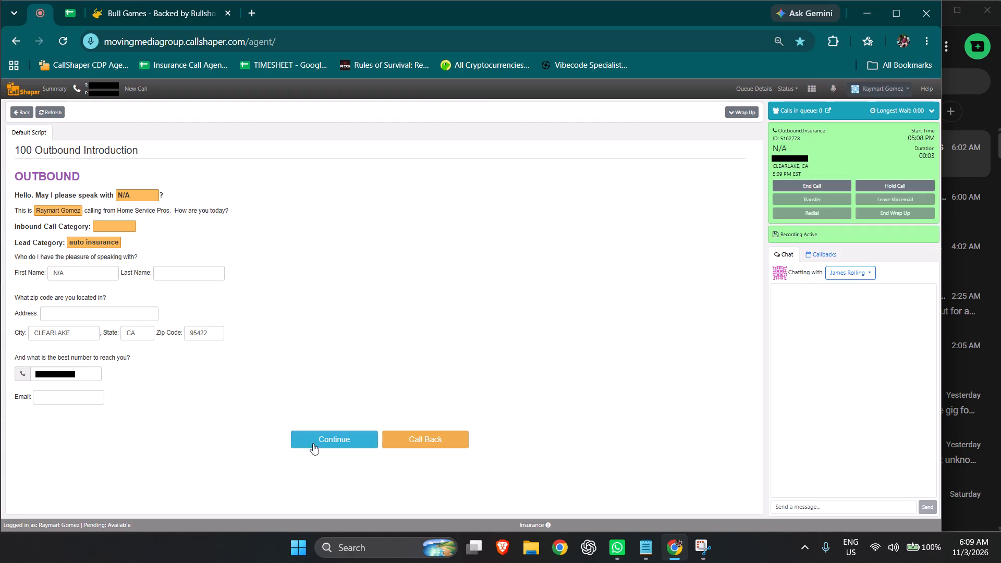
Continue the Clearlake lead's script to Confirm Info and add "no response" on a new line of the additional notes.
click(327, 438)
click(144, 243)
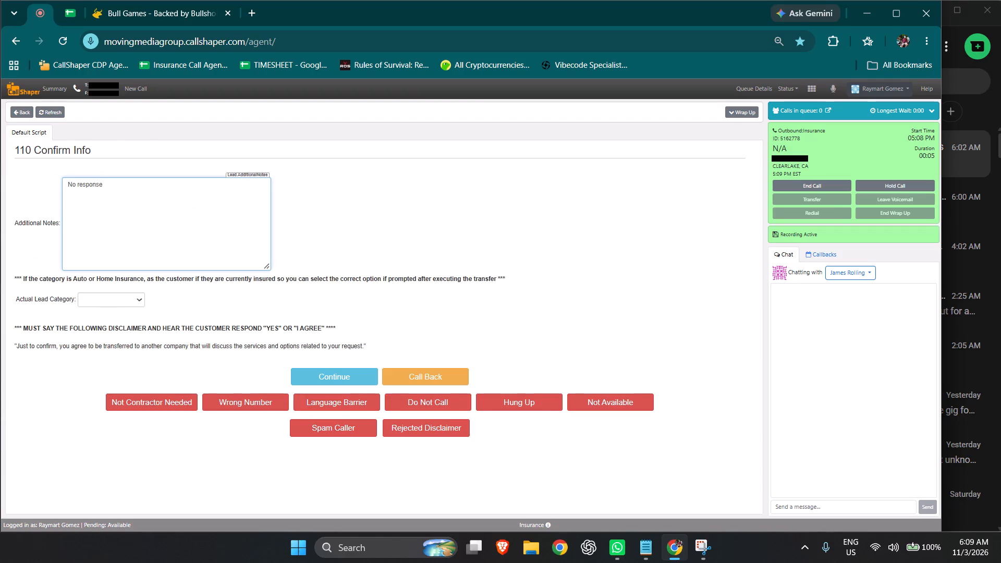
key(Return)
text(no response)
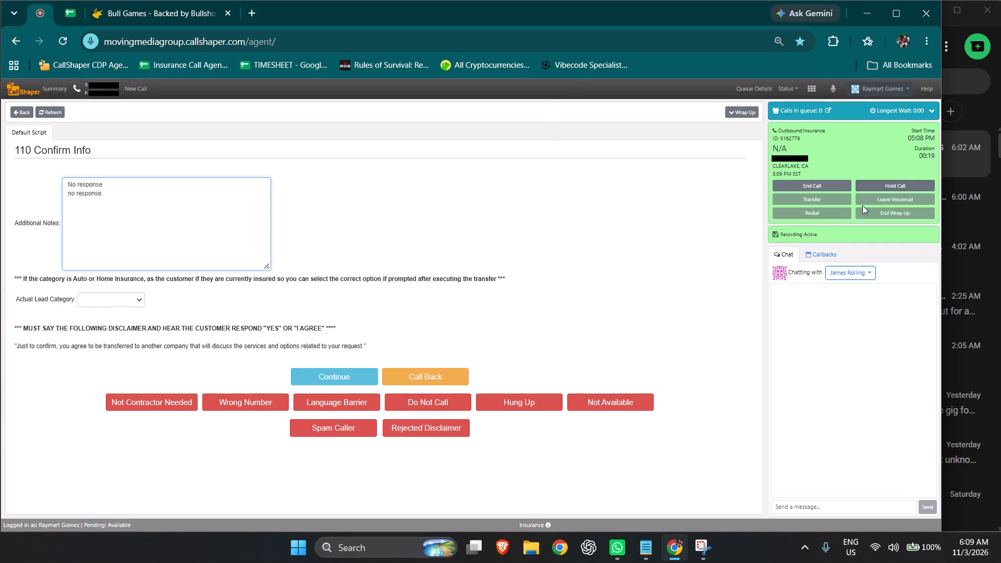
End the Clearlake call and complete its wrap-up with the Not Available disposition.
click(844, 186)
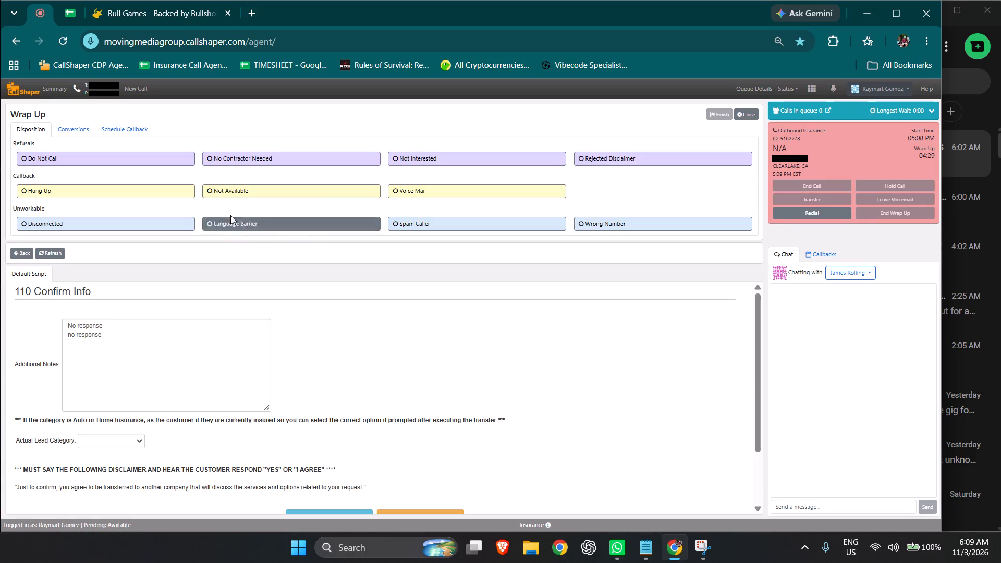
click(236, 198)
click(718, 115)
click(876, 210)
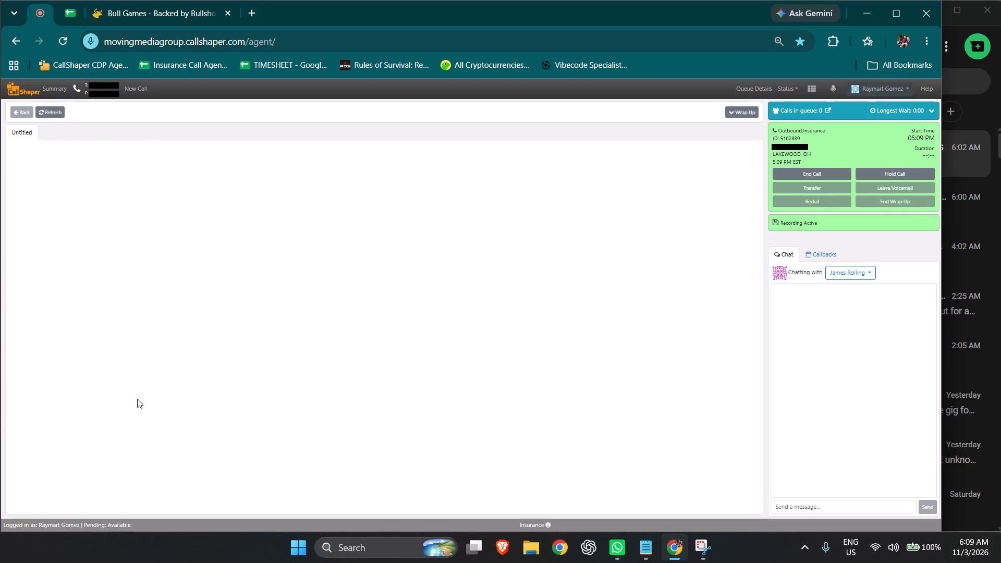
Enter n/a as the Lakewood lead's first name, continue to Confirm Info, and add "no contractor needed" to the additional notes.
click(85, 273)
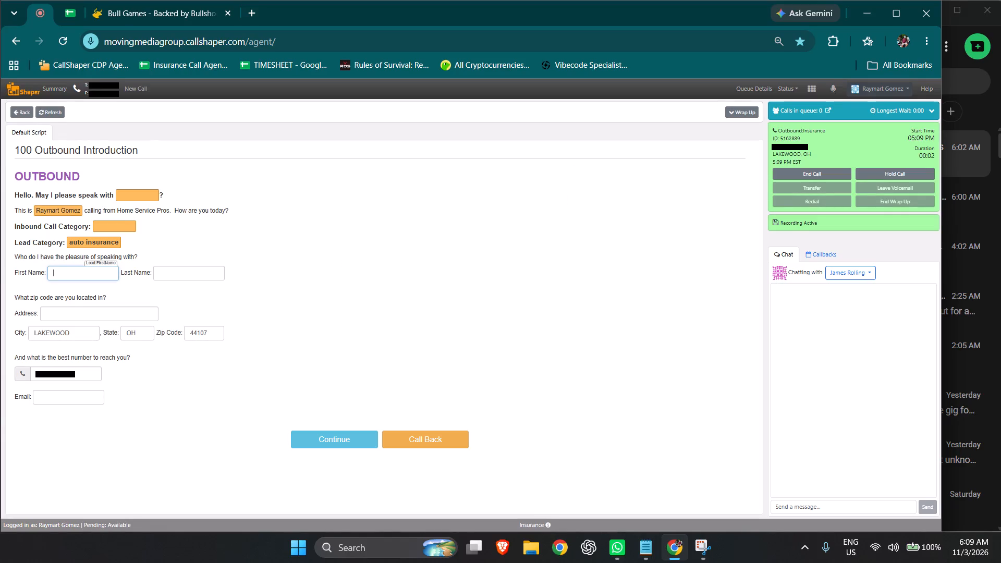
text(n/a)
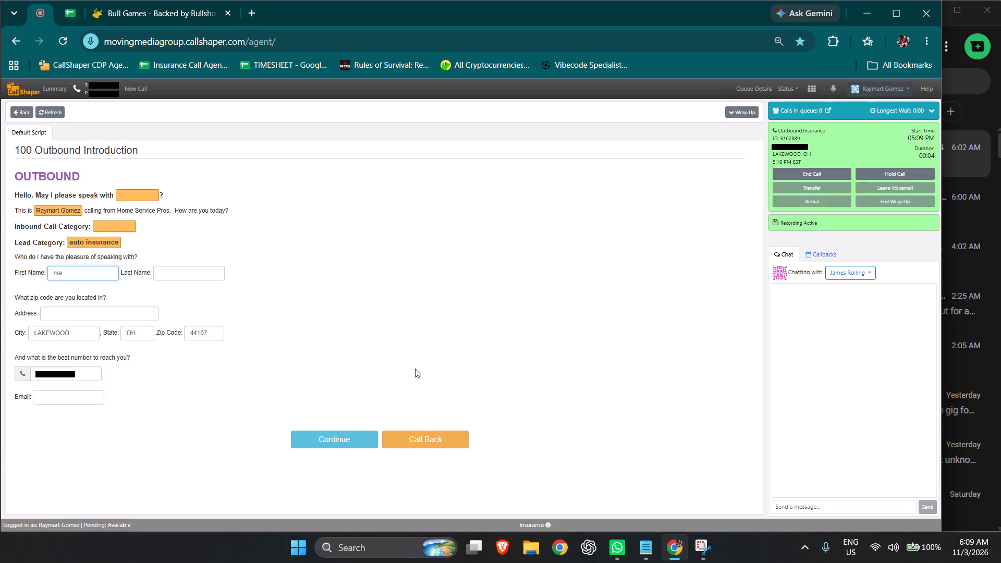
click(370, 439)
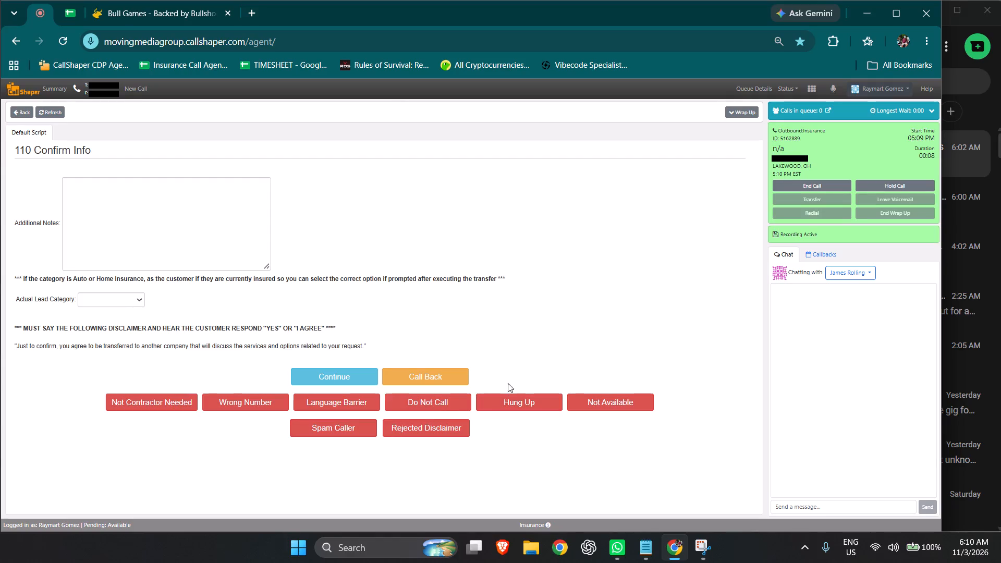
click(206, 263)
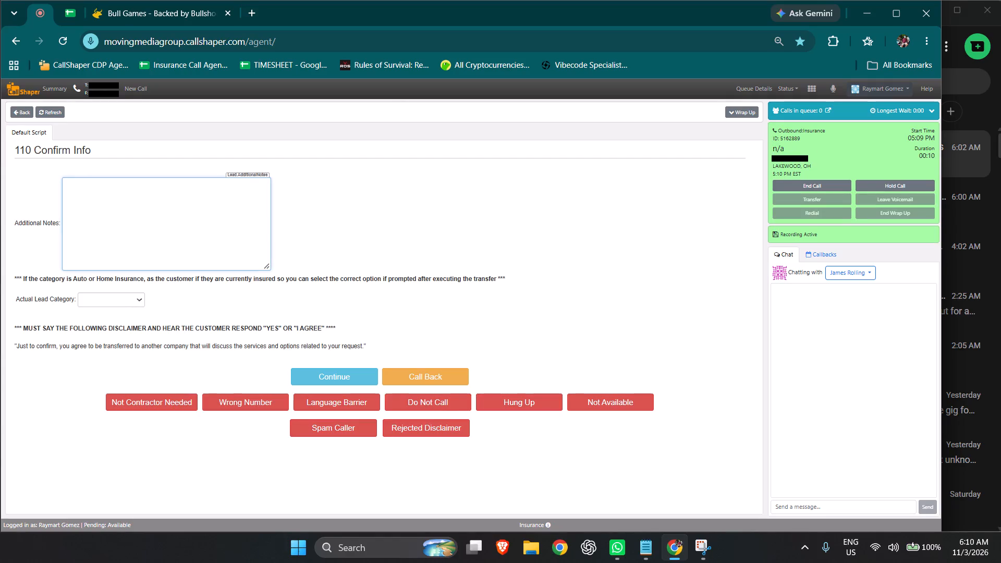
text(no contractor needed)
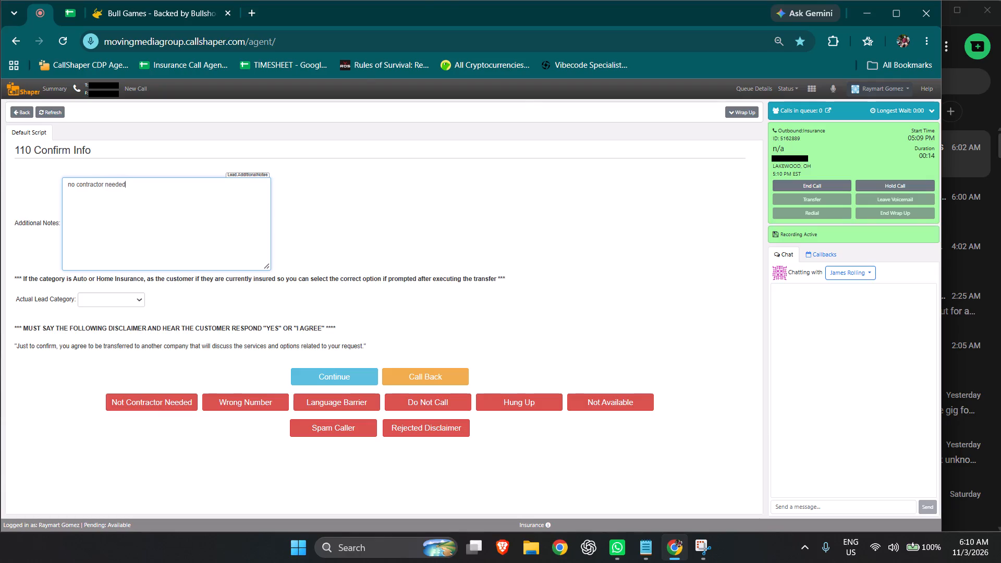
End the Lakewood call and complete its wrap-up with the No Contractor Needed disposition.
click(798, 188)
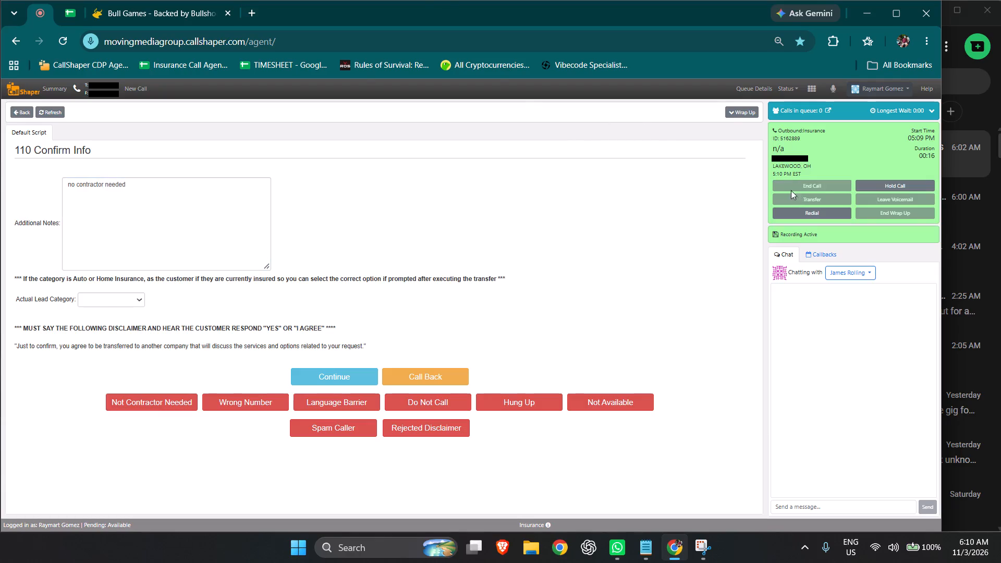
click(337, 165)
click(724, 118)
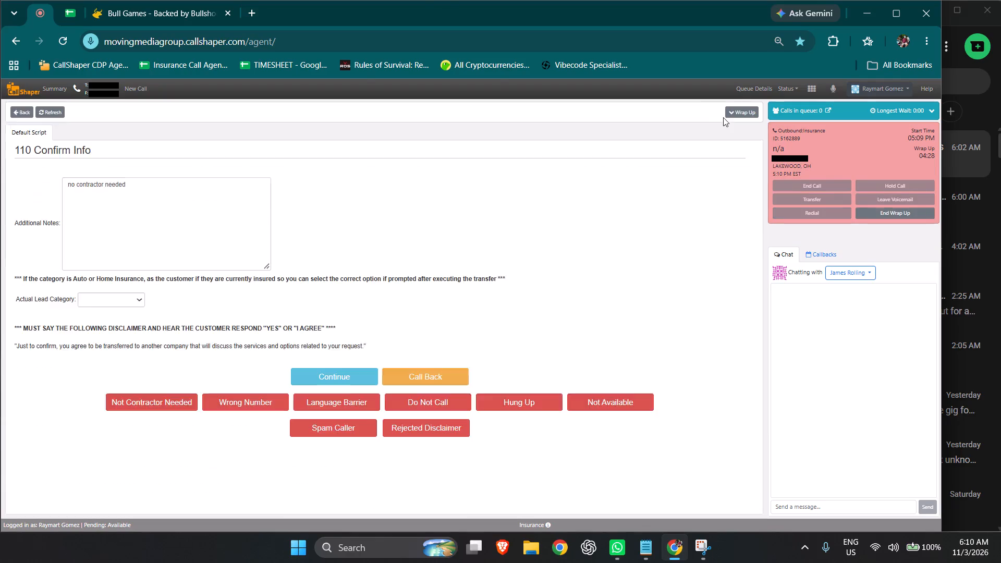
click(886, 209)
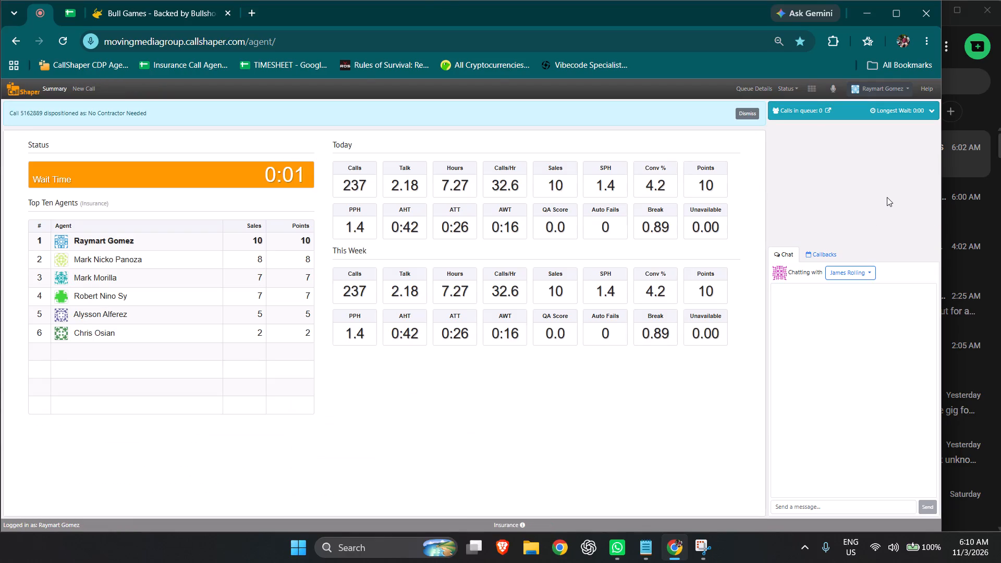
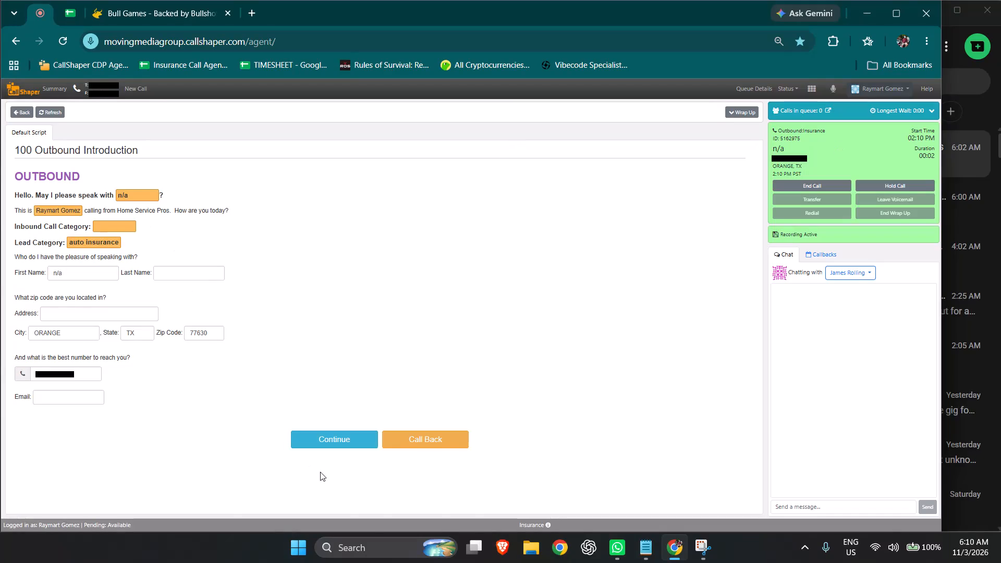
Continue the Orange, TX lead's script to Confirm Info and repeat the "hung up" note on a new line of the additional notes.
click(333, 445)
click(86, 180)
triple_click(127, 185)
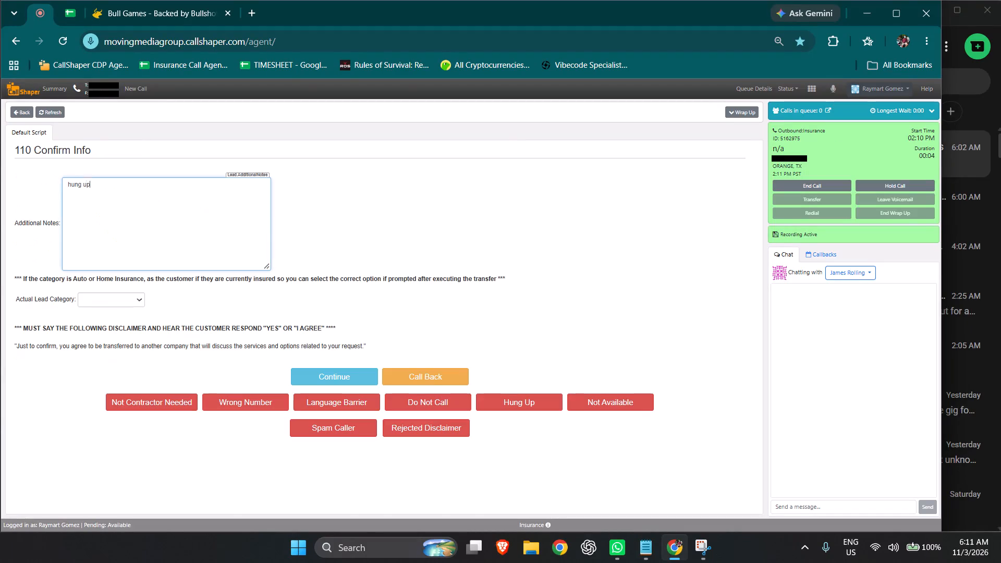
key(ctrl+c)
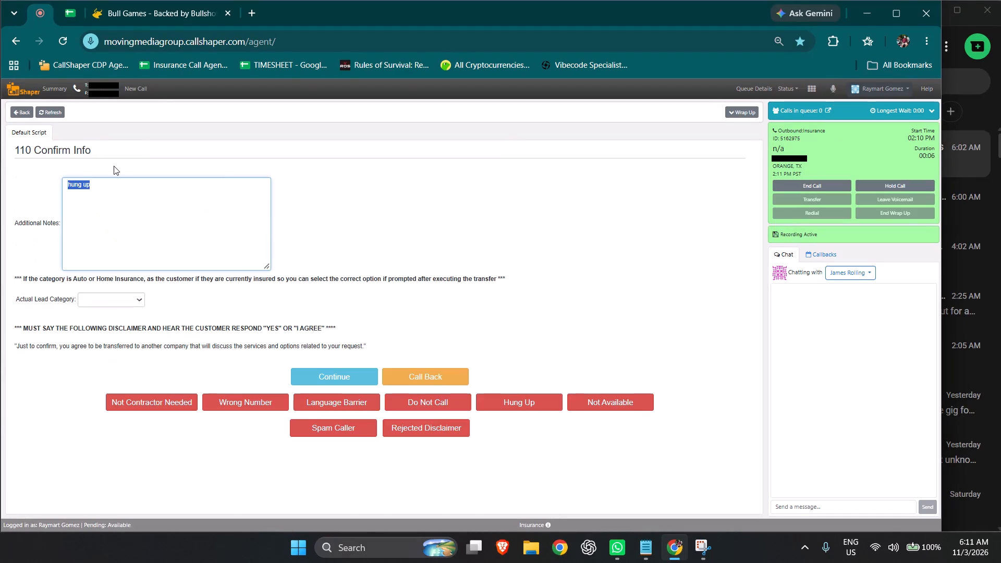
key(Right)
key(ctrl+v)
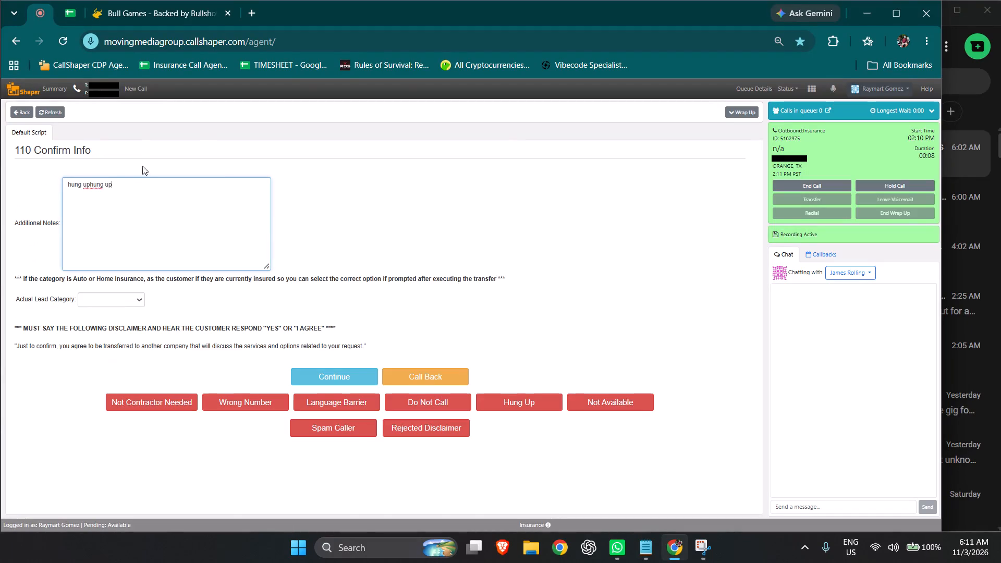
key(ctrl+z)
key(Return)
key(ctrl+v)
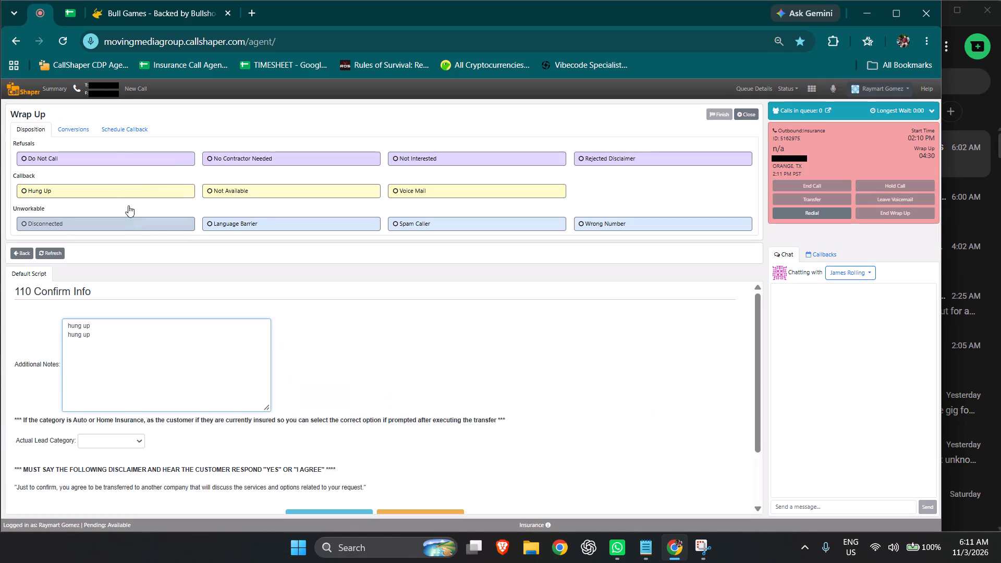
Complete the Orange call's wrap-up with the Hung Up disposition.
click(117, 187)
click(717, 116)
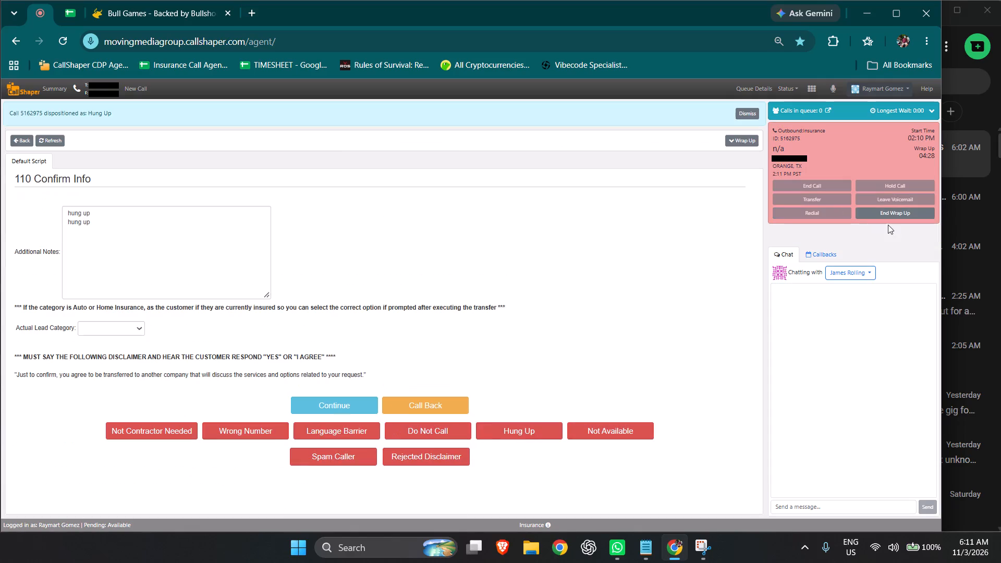
click(889, 214)
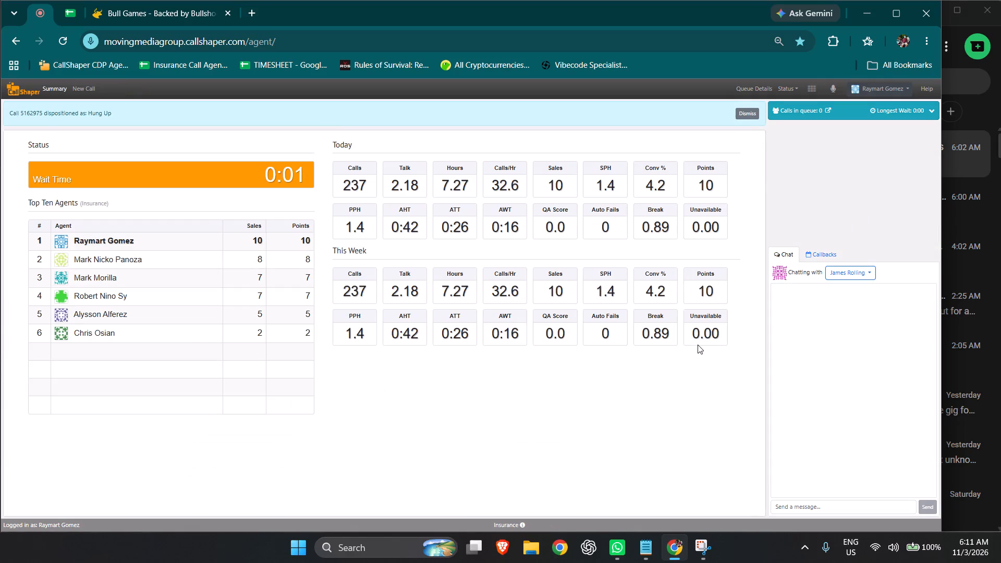